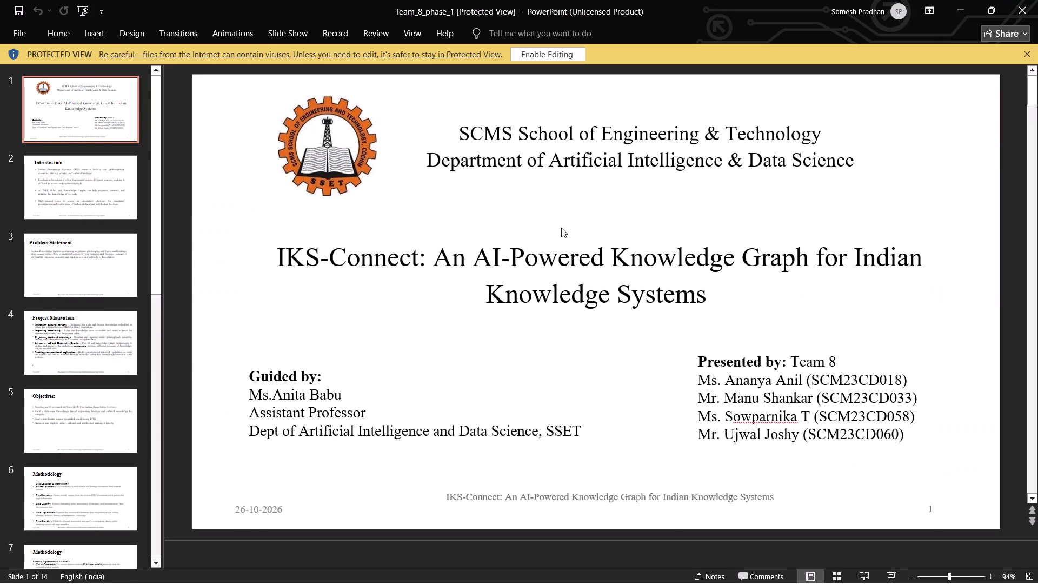
Dismiss the Microsoft 365 get-started and free-trial offers covering the presentation without buying or starting a trial.
scroll(627, 266, down, 1)
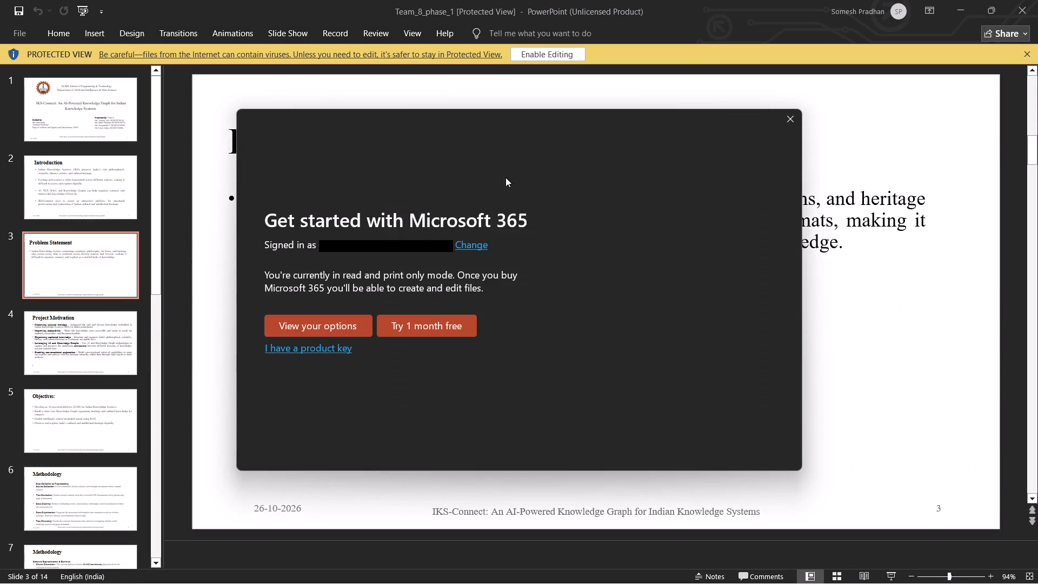
click(794, 113)
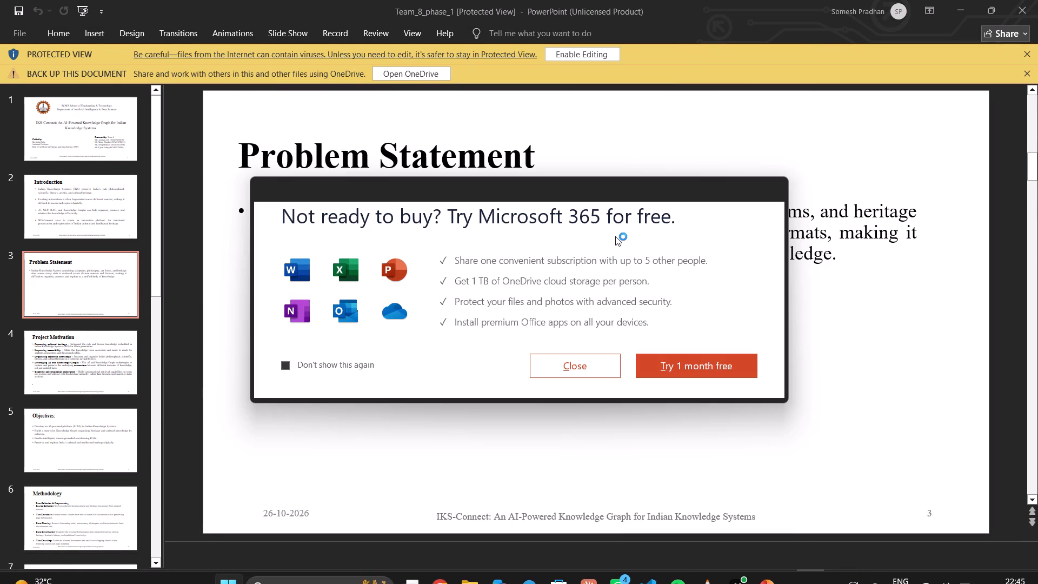
click(569, 368)
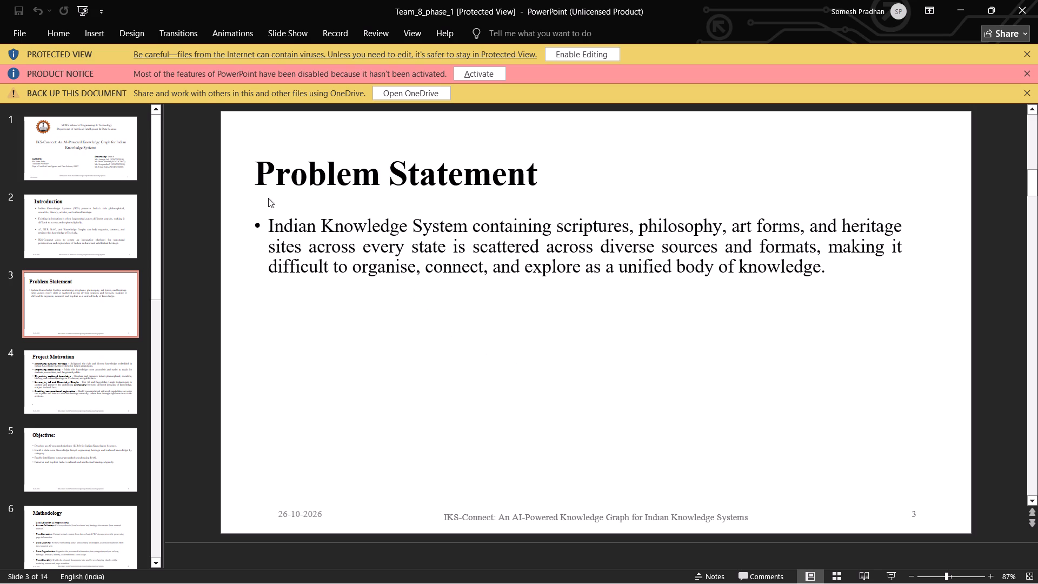
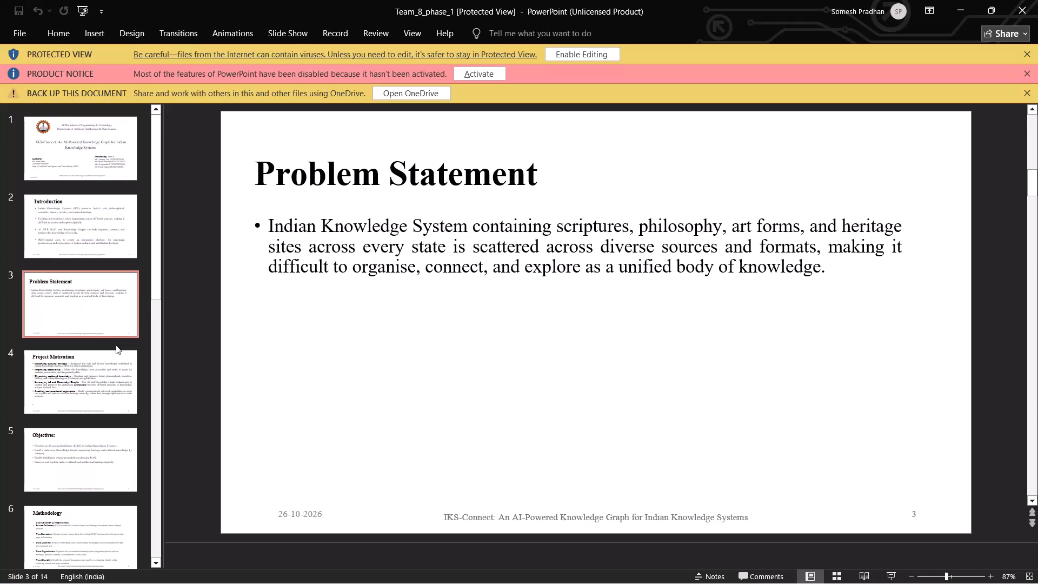
Read the slides from Project Motivation through Objectives, Methodology and System Architecture to Proposed Methodology[2/3].
key(Down)
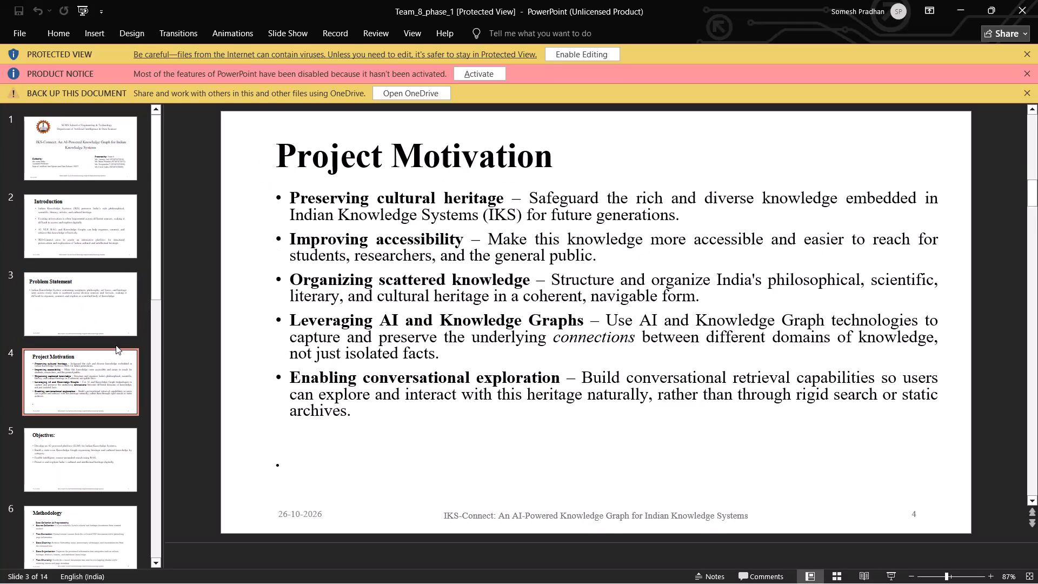
key(Down)
key(Down)
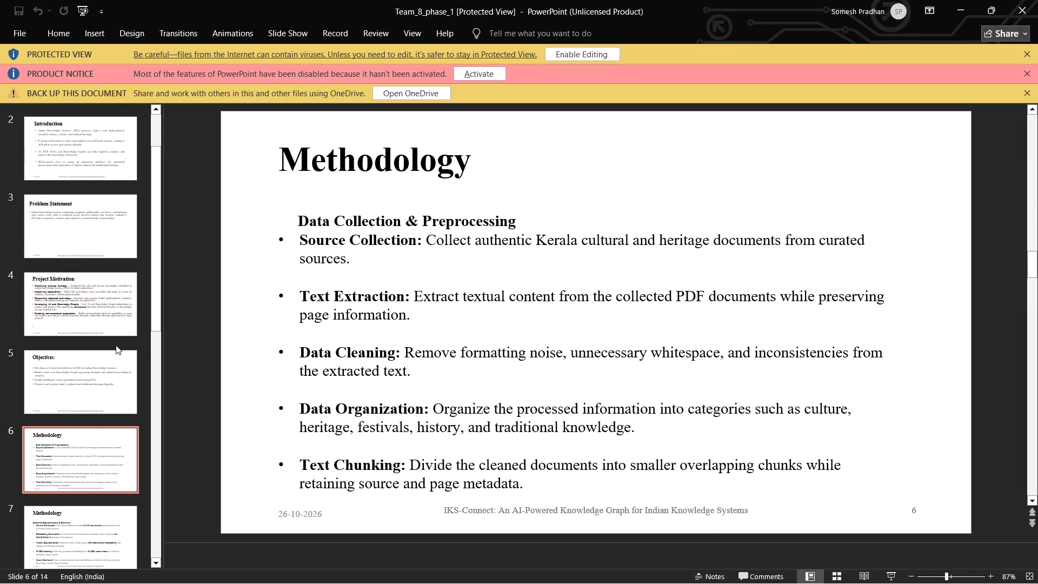
key(Down)
key(Down)
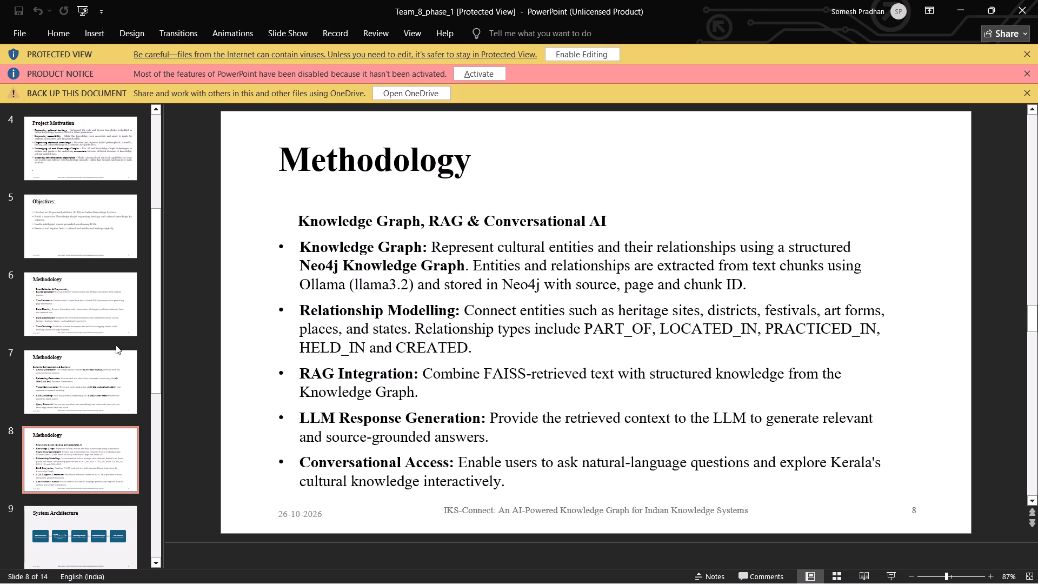
key(Down)
key(Down)
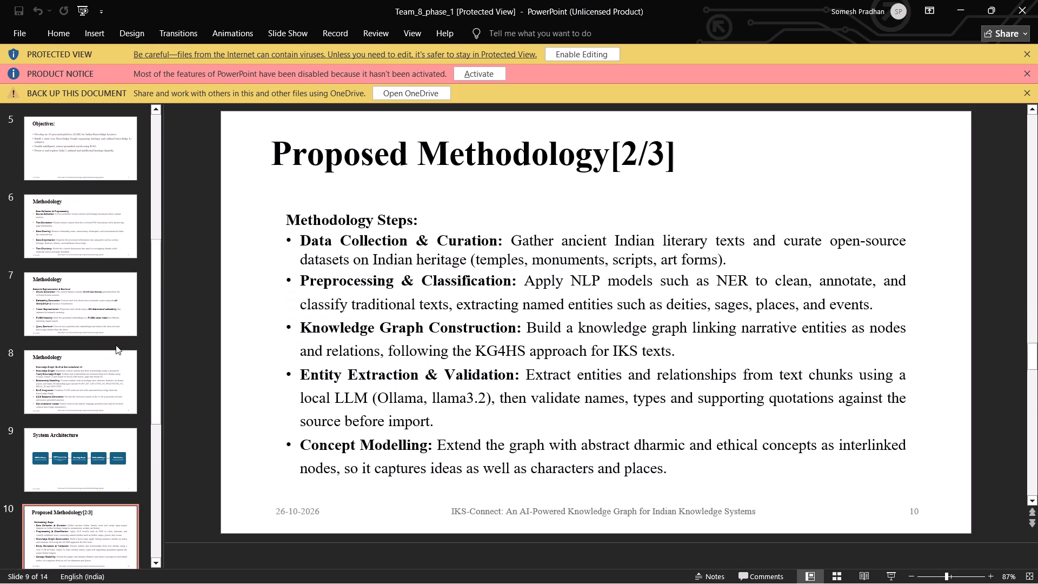
Go back over the Objectives, Methodology and System Architecture slides and compare them with Proposed Methodology[2/3].
key(Up)
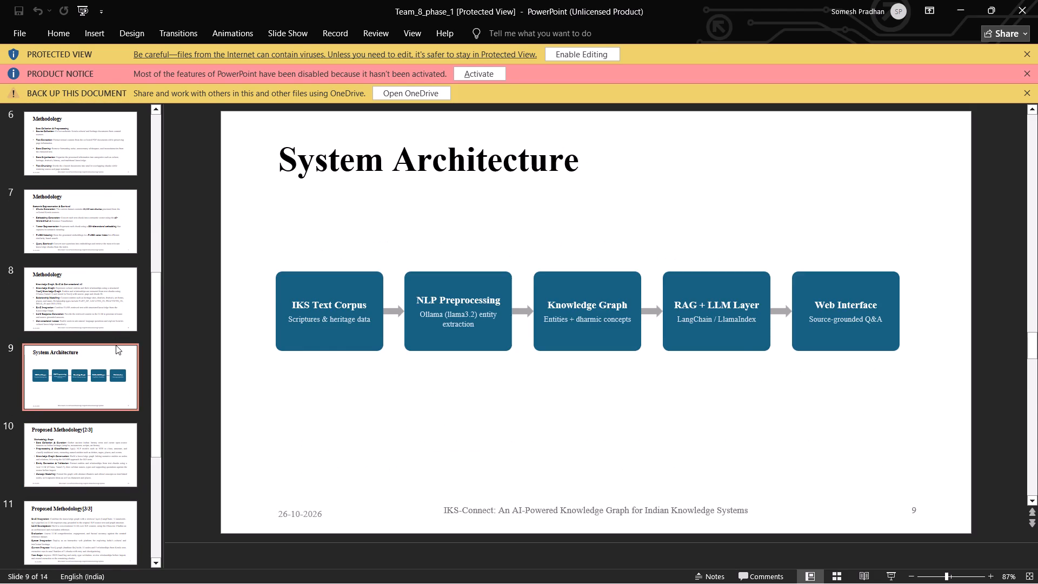
key(Up)
key(Up)
key(Up)
key(Up)
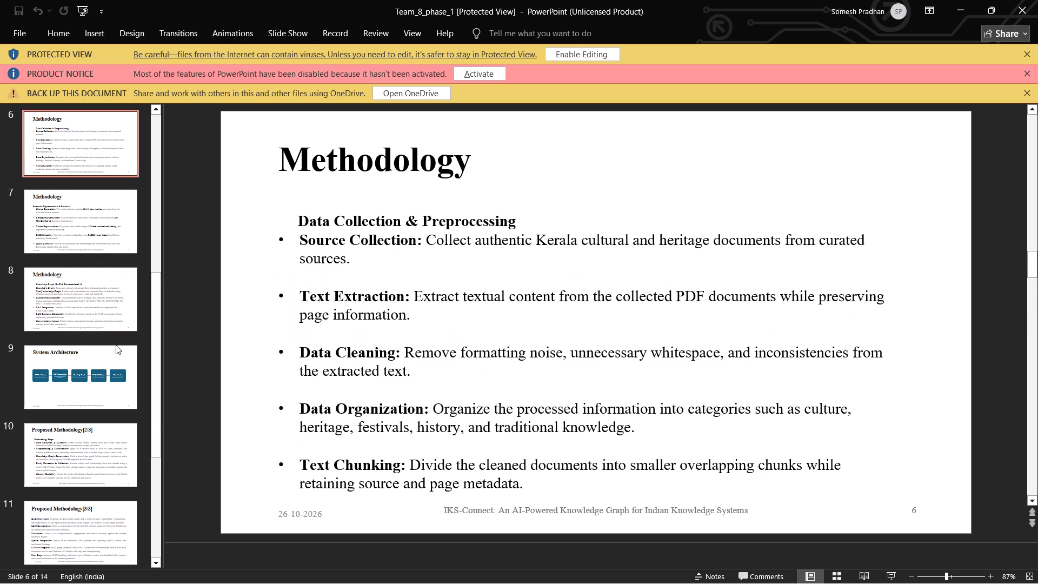
key(Down)
key(Down)
key(Down)
key(Down)
key(Down)
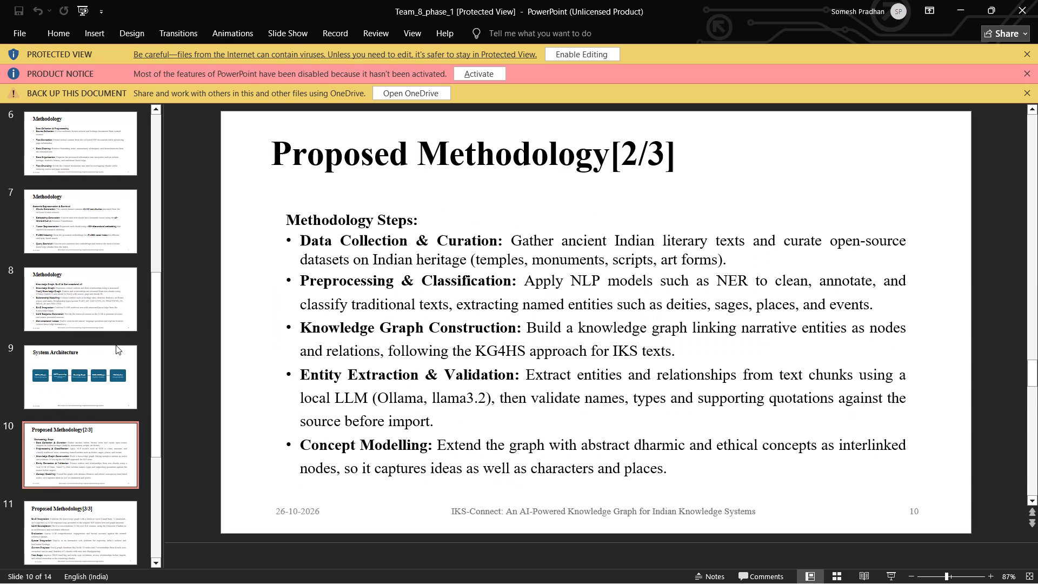
View the remaining slides from Proposed Methodology[3/3] through Timeline and References to the closing Thank You slide.
key(Down)
key(Down)
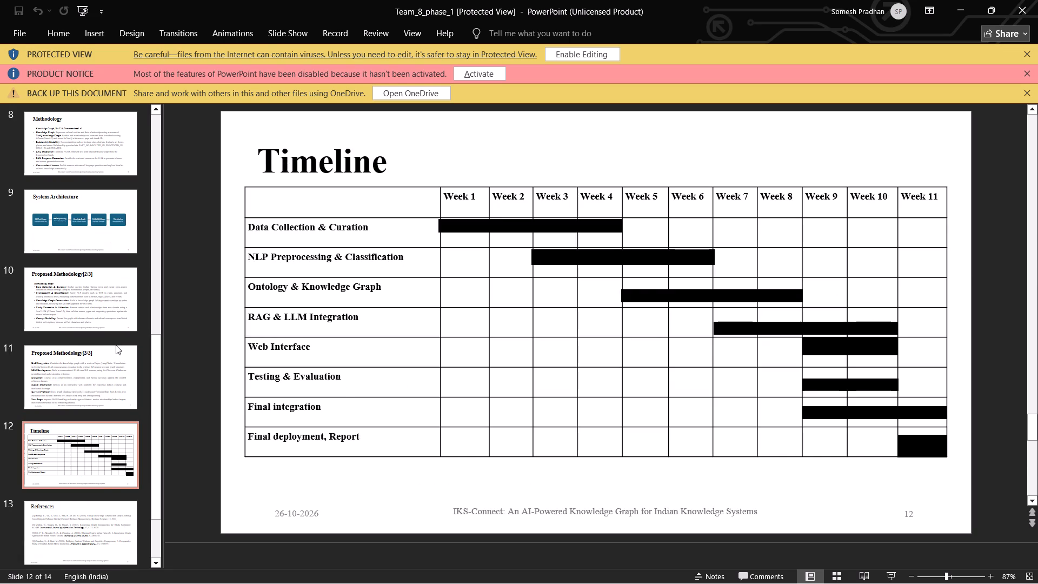
key(Down)
key(Down)
Return to the two Proposed Methodology slides, review them again, and select the Proposed Methodology[2/3] slide.
key(Up)
key(Up)
key(Up)
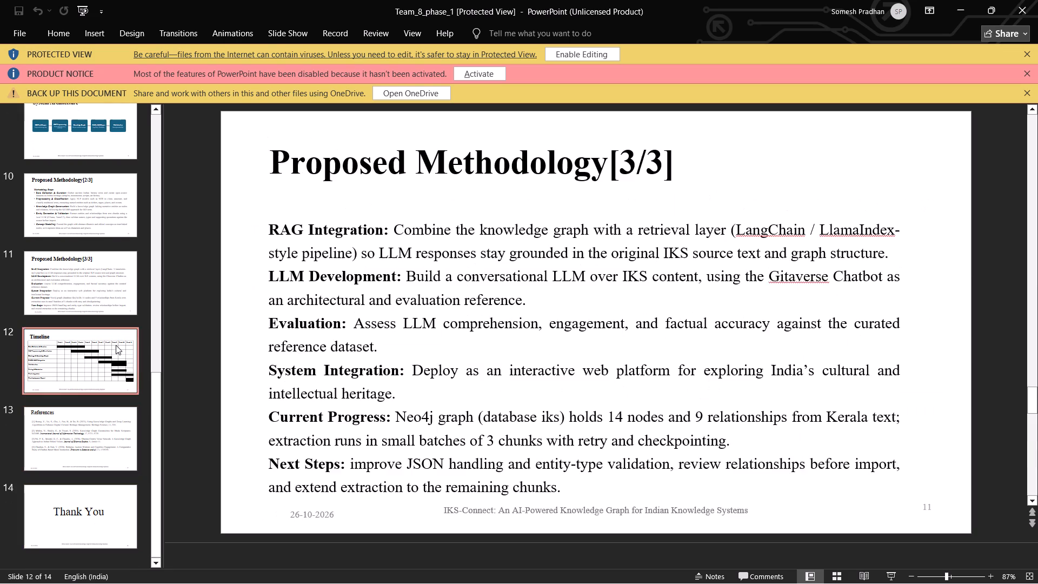
key(Up)
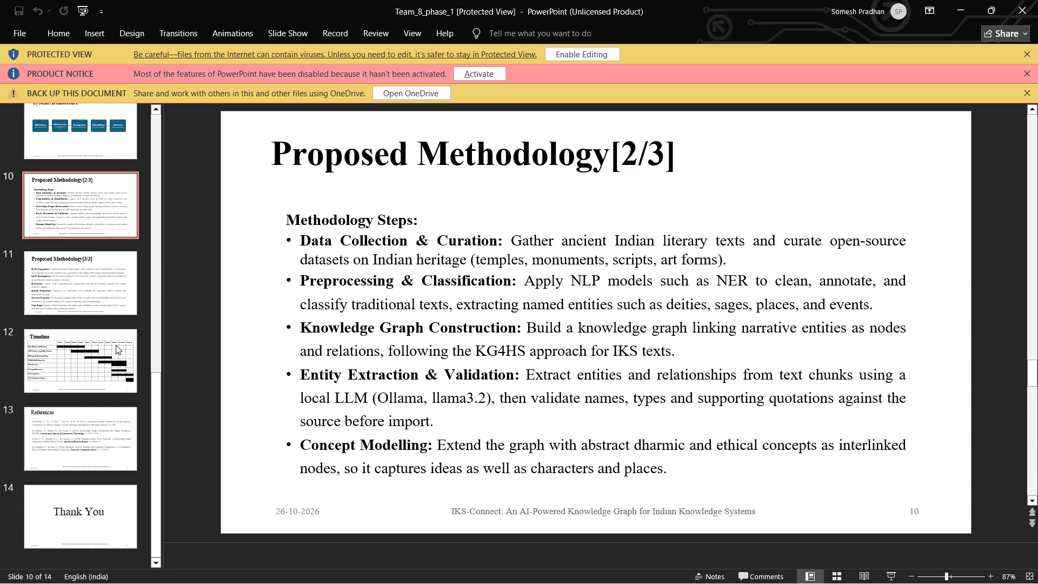
key(Up)
key(Down)
key(Down)
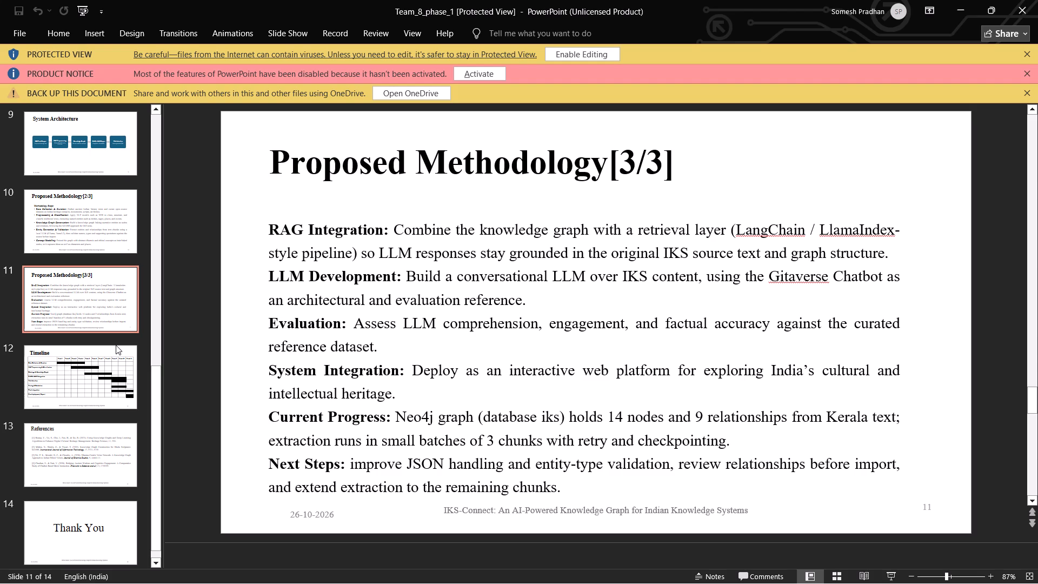
click(55, 200)
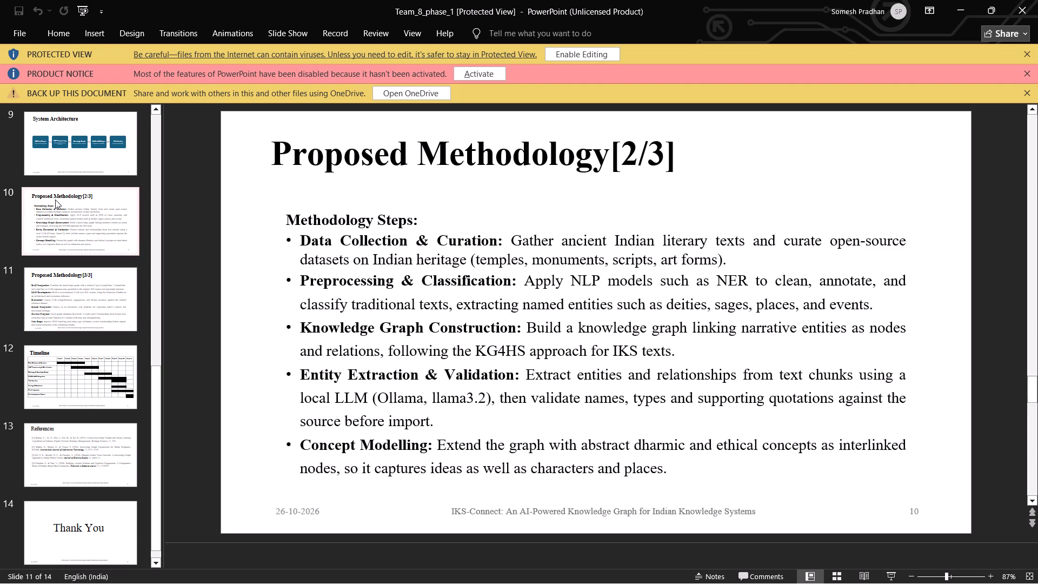
click(55, 200)
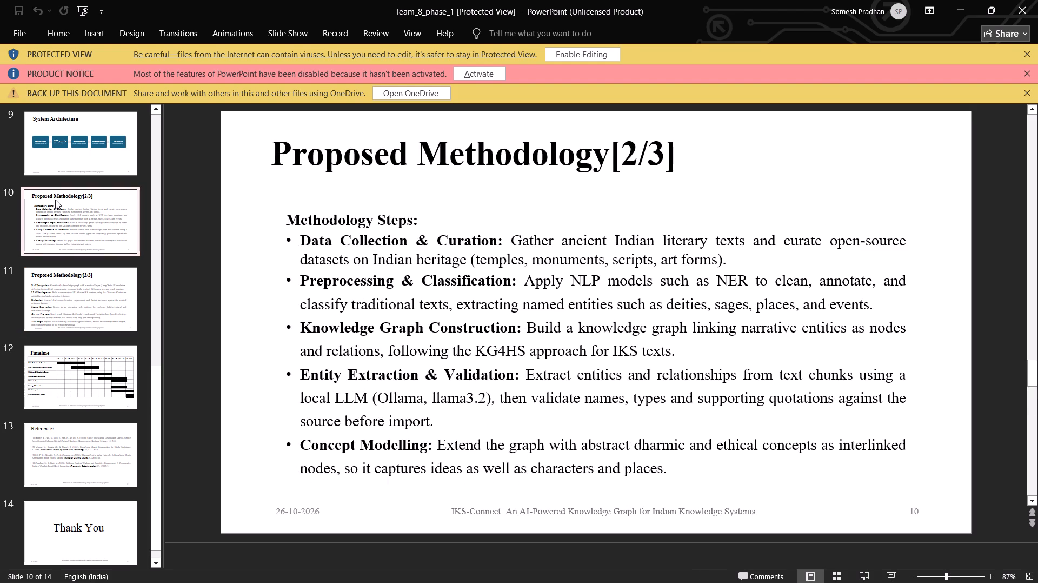
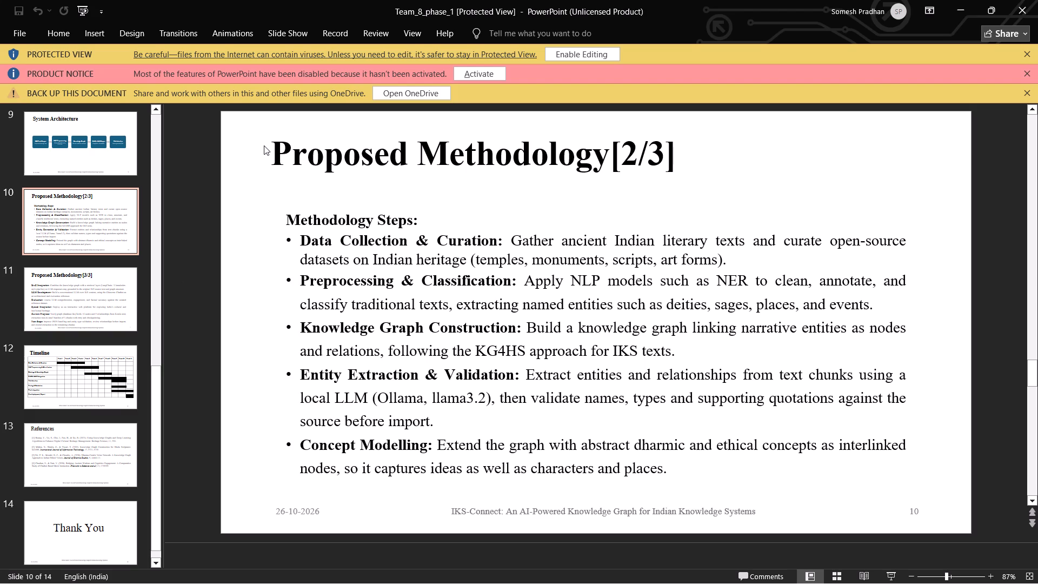
Check the Proposed Methodology[3/3] slide once more and return to Proposed Methodology[2/3].
key(Down)
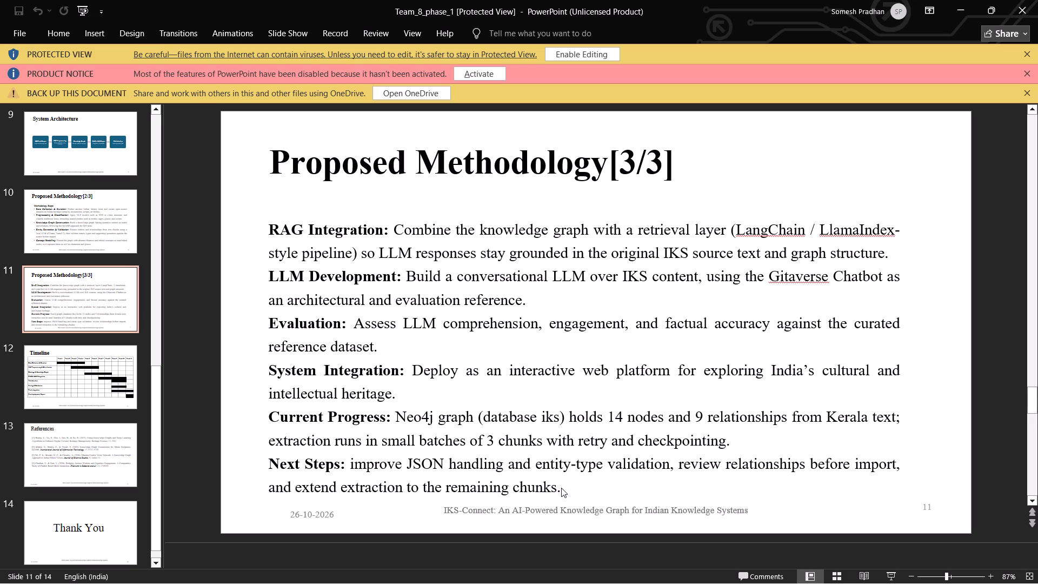
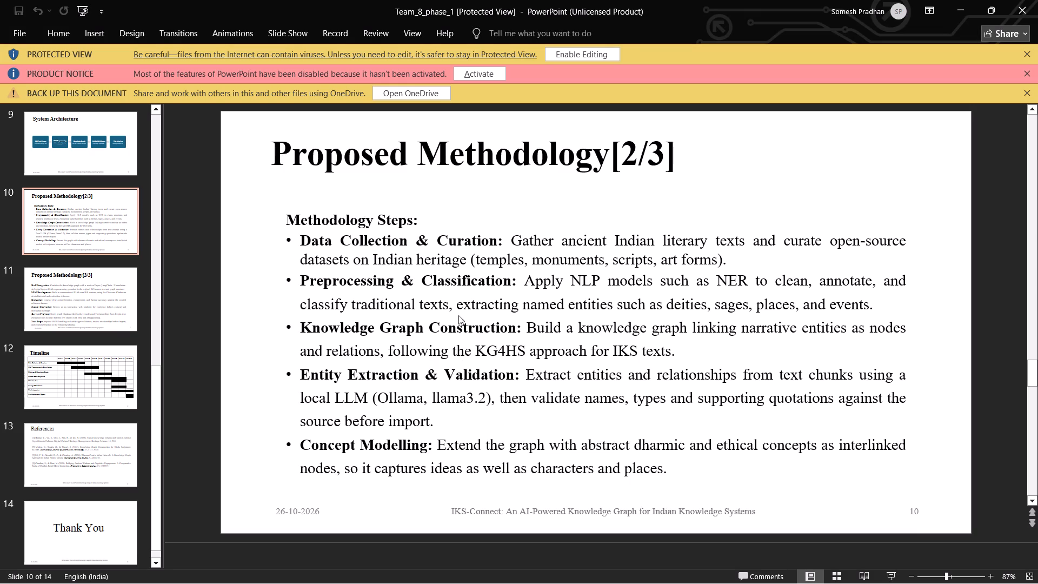
click(104, 313)
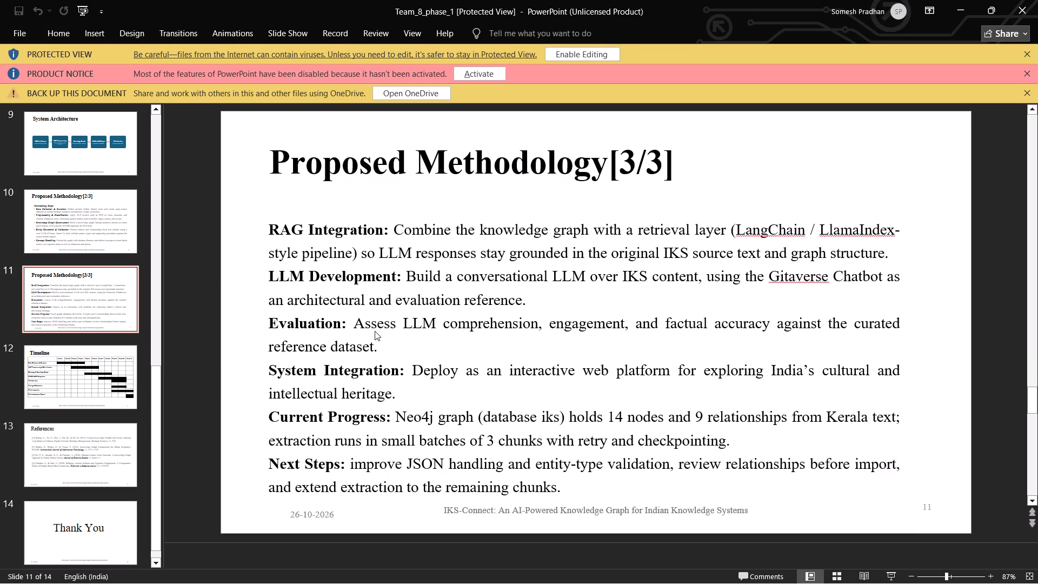
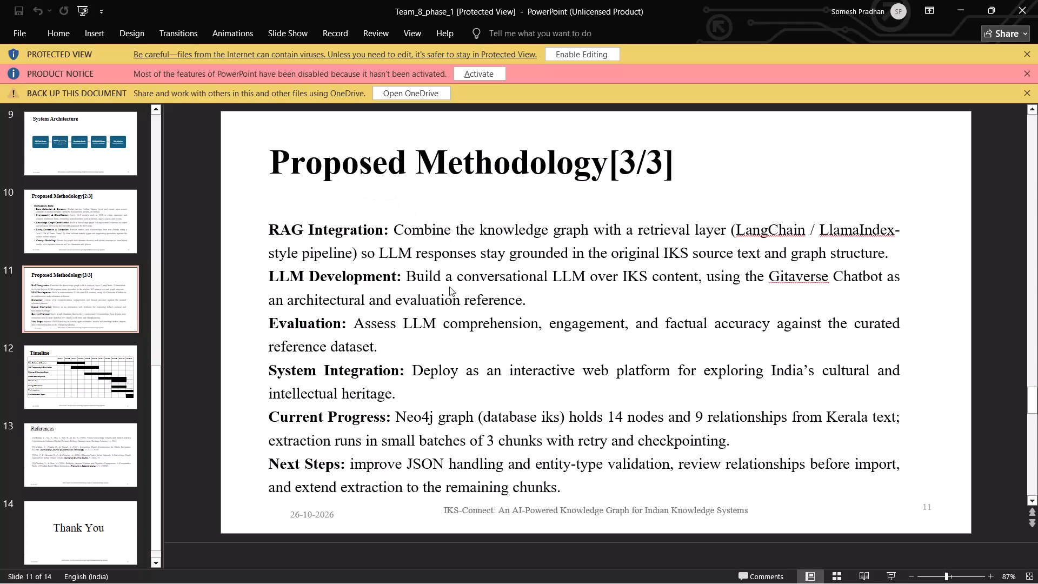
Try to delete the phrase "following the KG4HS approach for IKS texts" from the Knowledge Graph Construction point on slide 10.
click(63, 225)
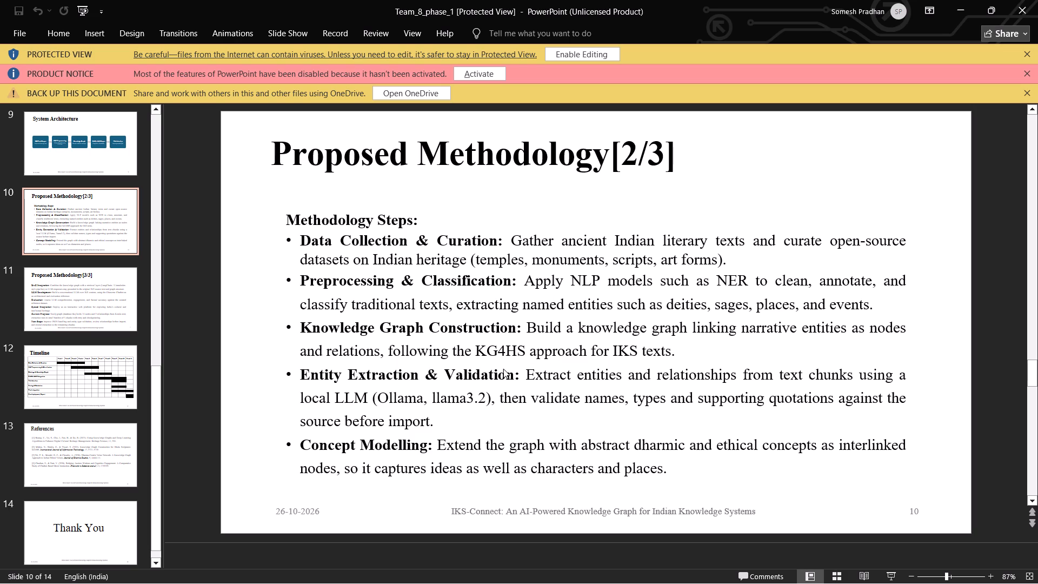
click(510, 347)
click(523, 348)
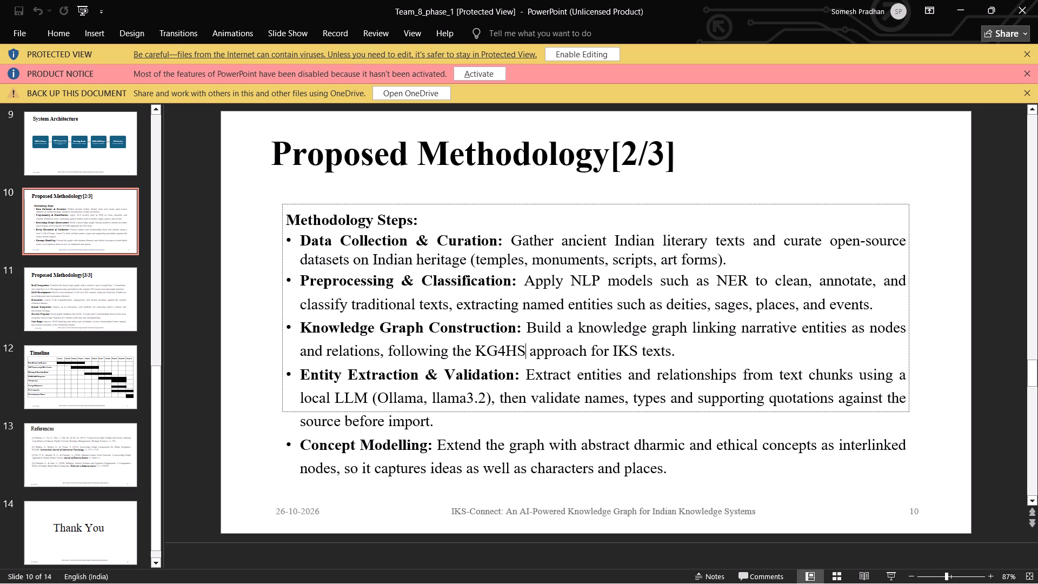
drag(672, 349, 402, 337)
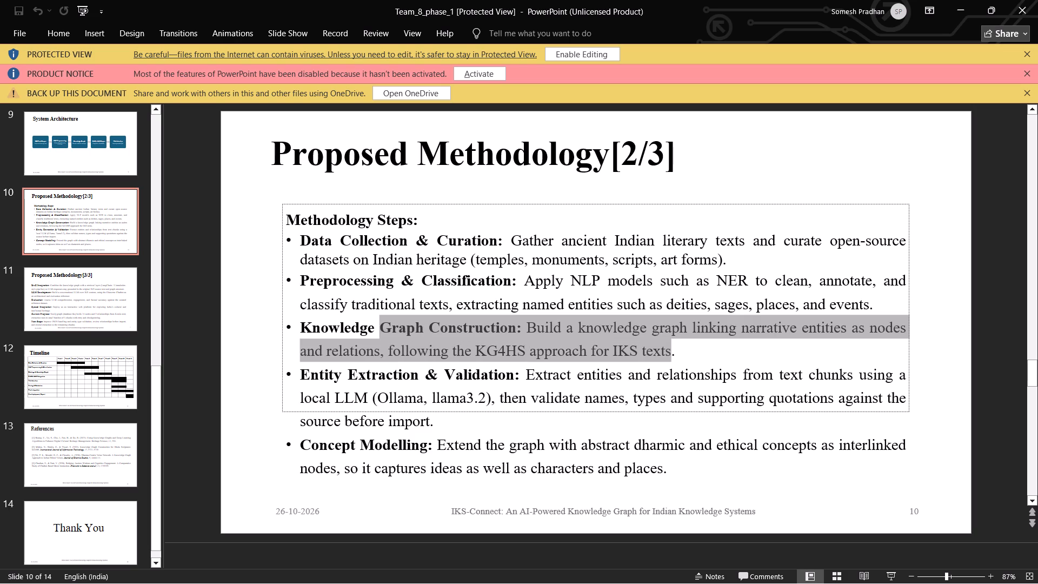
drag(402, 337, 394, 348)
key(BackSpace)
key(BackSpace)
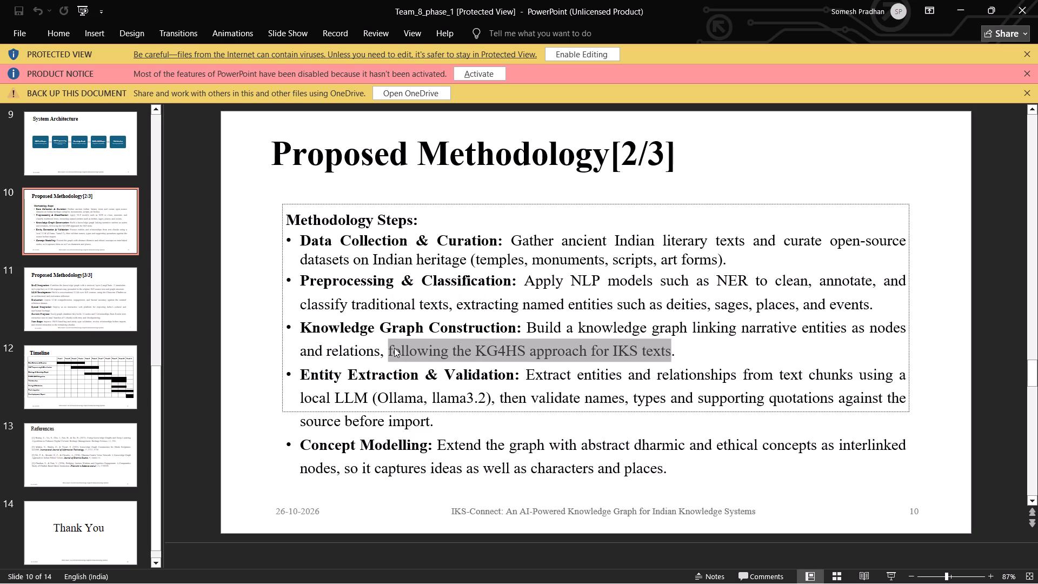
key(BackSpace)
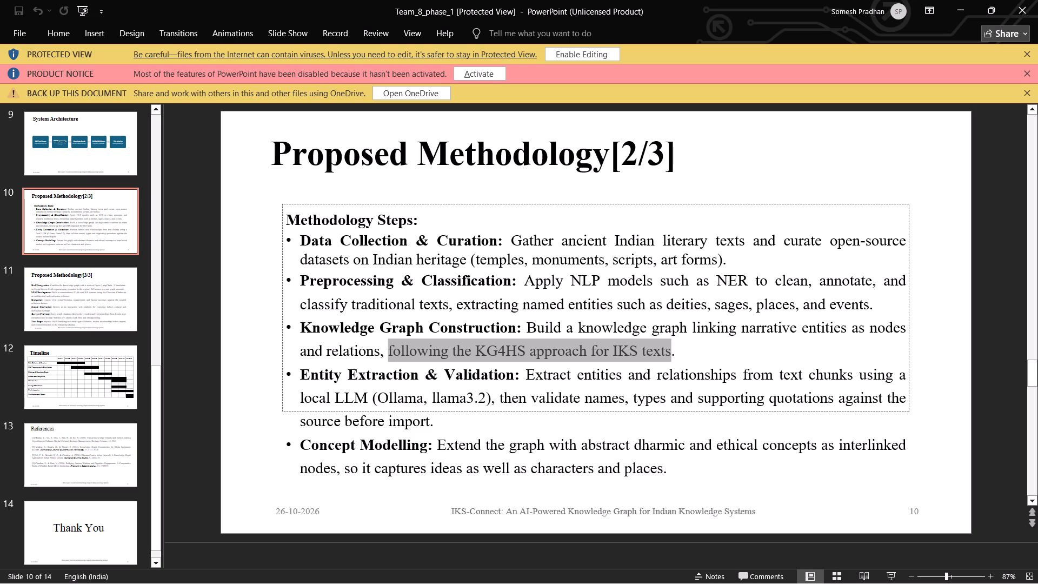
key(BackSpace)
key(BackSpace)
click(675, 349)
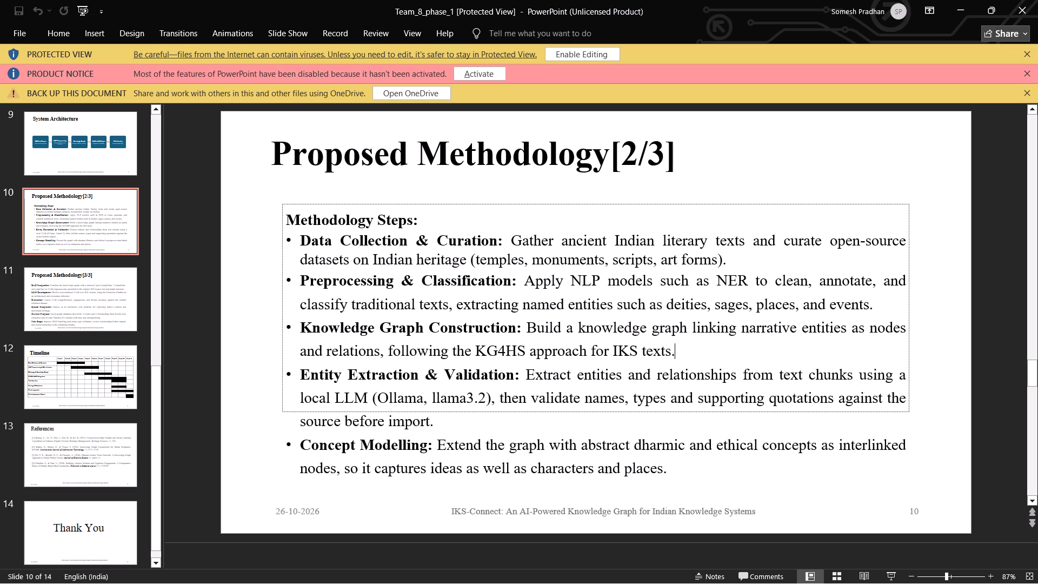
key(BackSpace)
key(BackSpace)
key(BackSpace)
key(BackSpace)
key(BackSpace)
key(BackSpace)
Enable editing for the protected Team_8_phase_1 presentation.
click(573, 58)
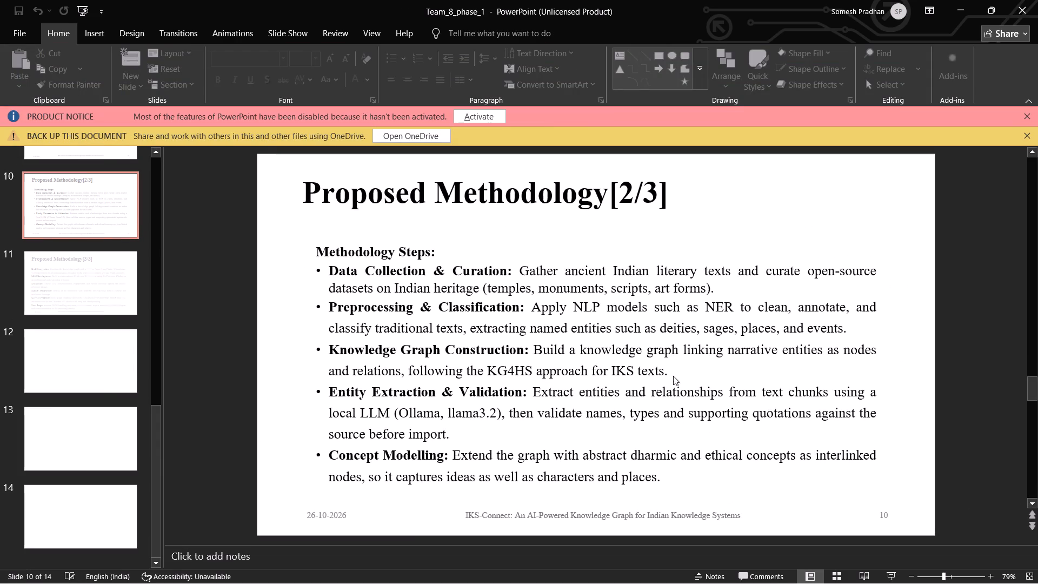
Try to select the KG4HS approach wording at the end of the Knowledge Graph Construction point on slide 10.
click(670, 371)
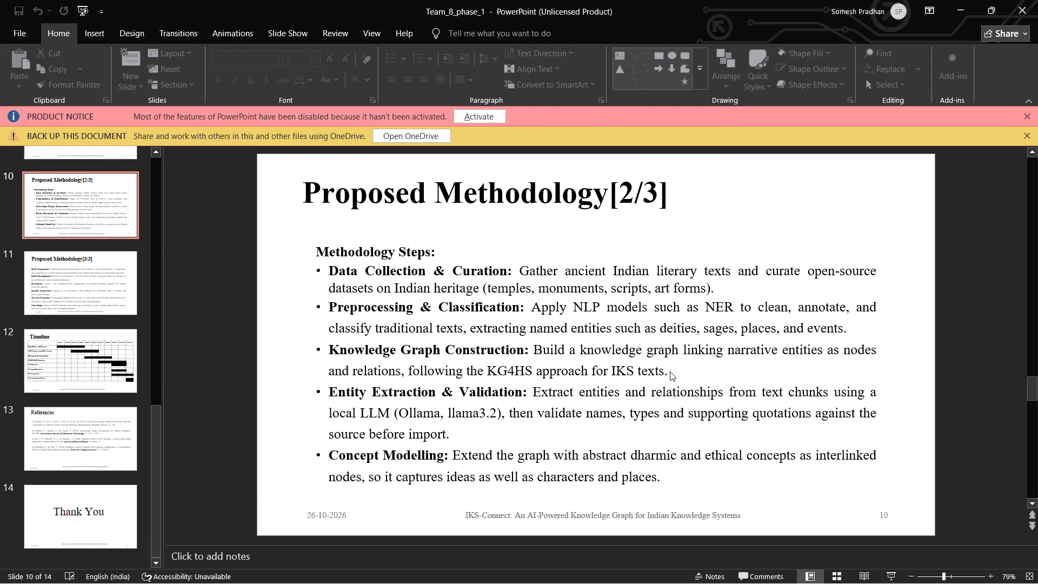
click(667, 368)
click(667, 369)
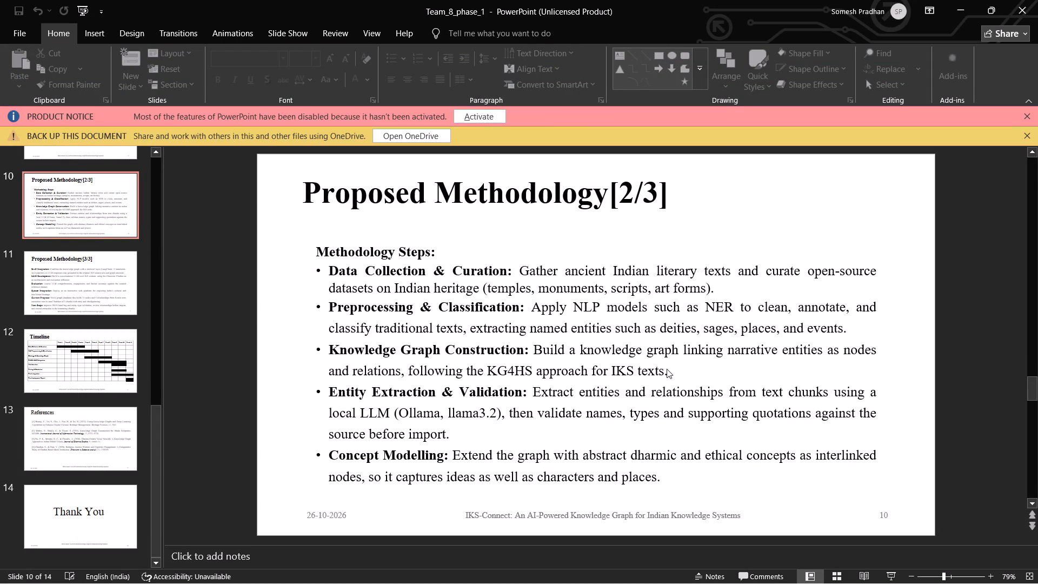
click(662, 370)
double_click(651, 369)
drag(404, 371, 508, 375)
Go back through the earlier slides and look at the Problem Statement on slide 3.
scroll(123, 181, up, 3)
scroll(81, 224, up, 1)
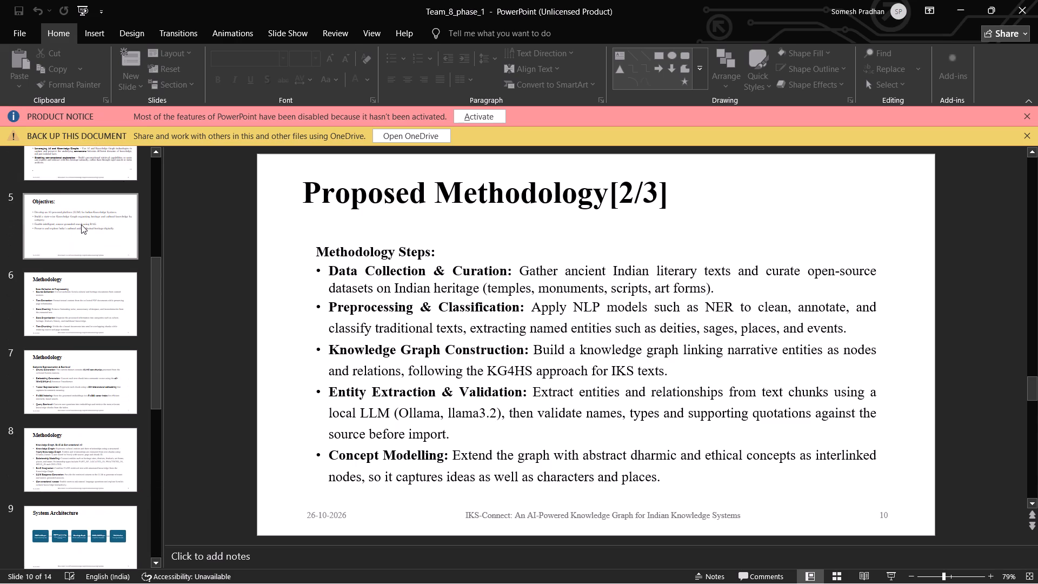
scroll(81, 224, up, 1)
click(88, 199)
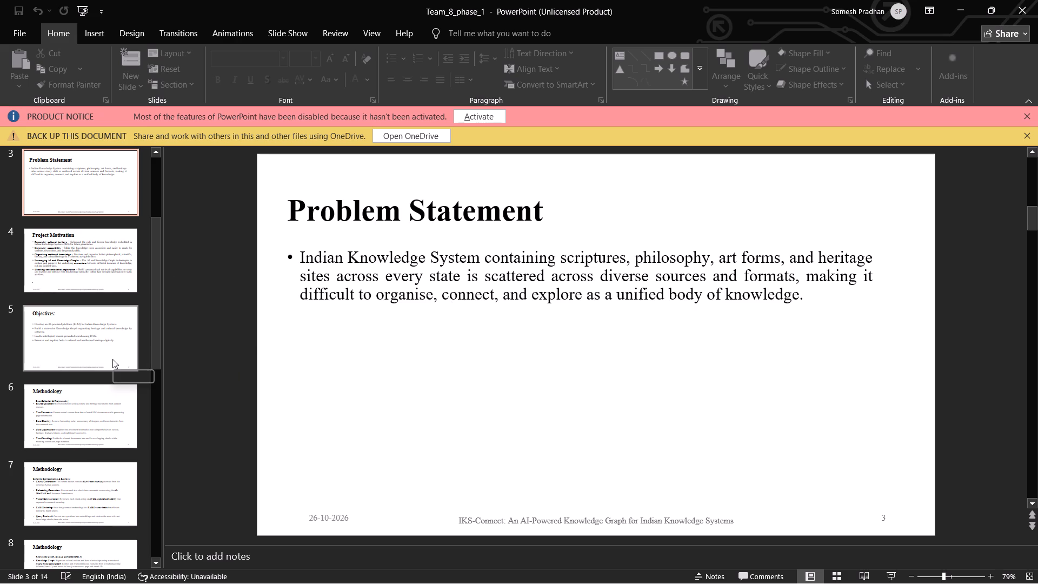
scroll(93, 442, down, 2)
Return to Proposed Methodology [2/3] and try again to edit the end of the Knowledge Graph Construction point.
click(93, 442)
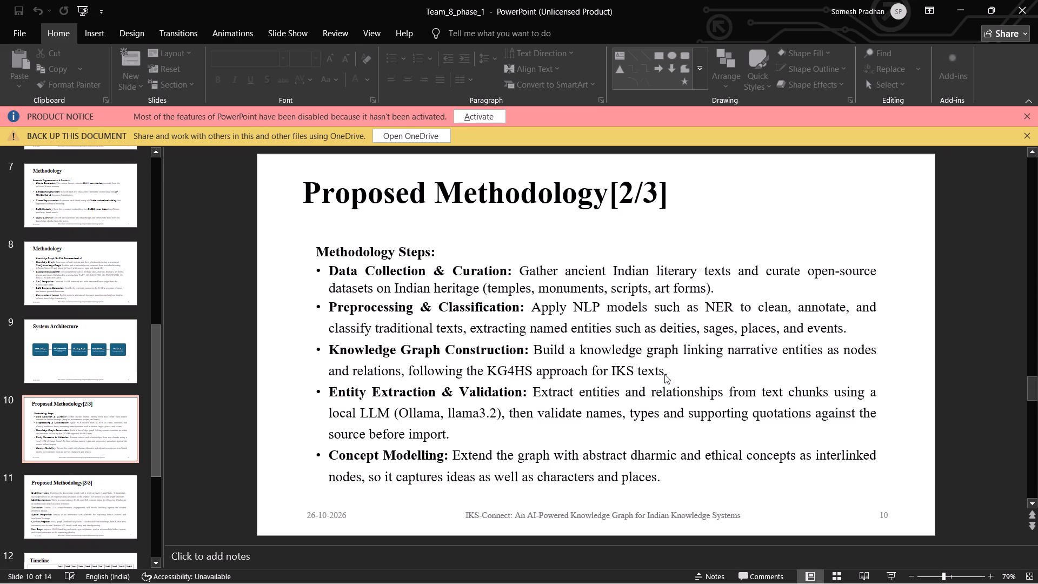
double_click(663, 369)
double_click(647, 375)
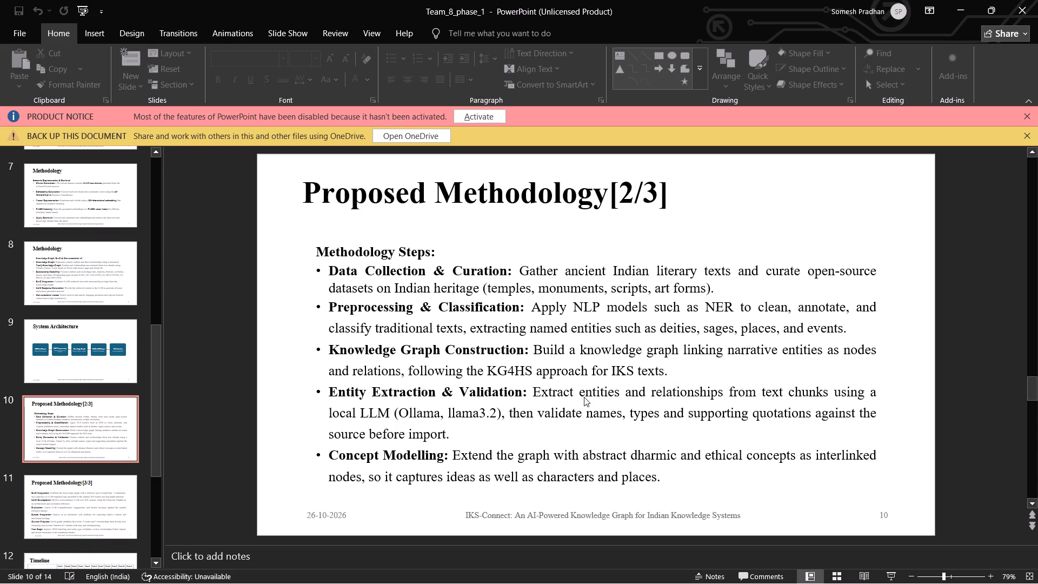
Review the Proposed Methodology [2/3] and [3/3] slides and the Timeline slide, ending on Proposed Methodology [3/3].
scroll(584, 397, down, 1)
scroll(541, 436, down, 1)
scroll(541, 436, up, 1)
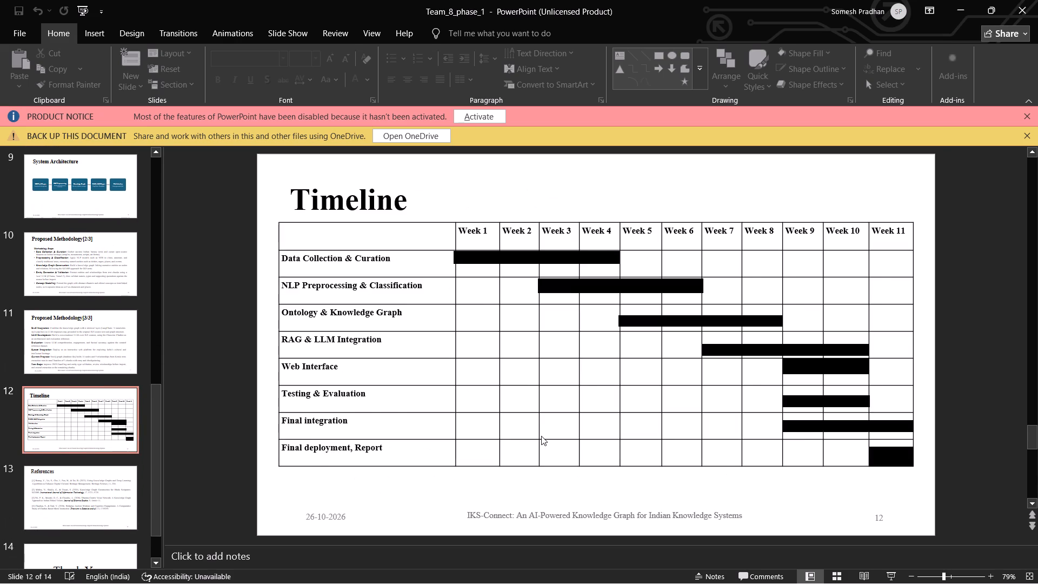
scroll(541, 436, up, 2)
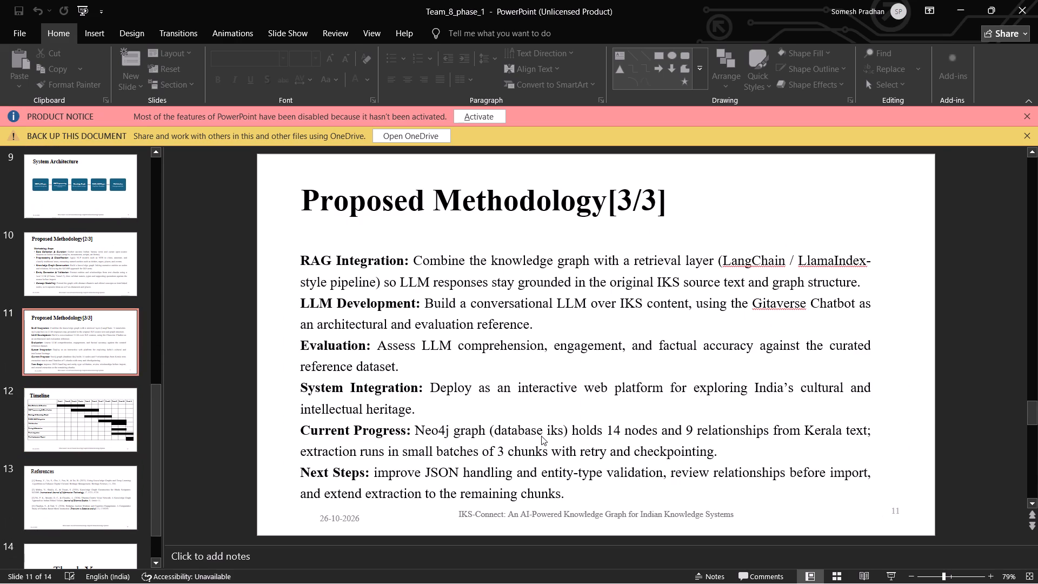
key(Up)
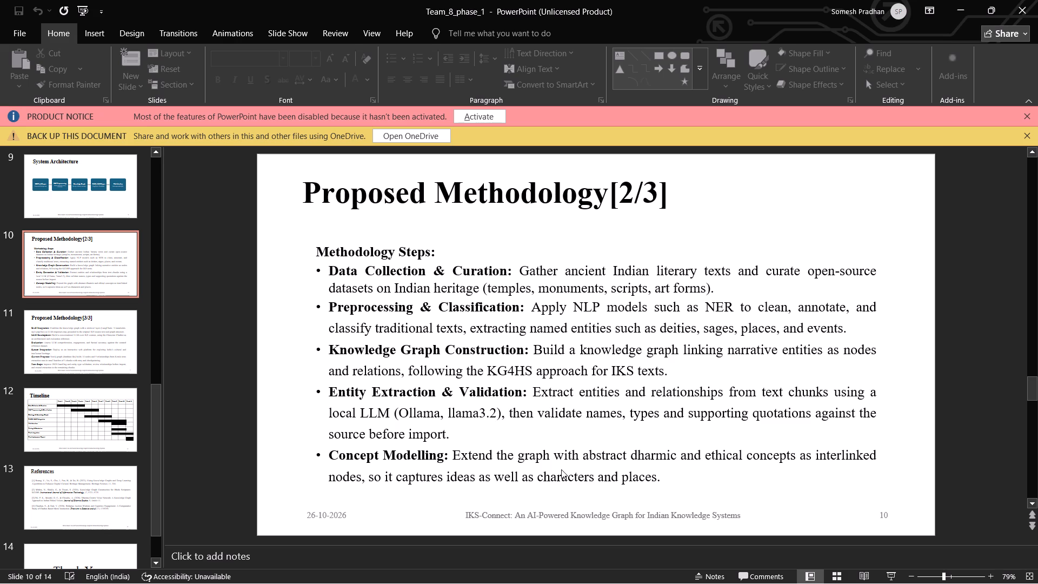
key(Down)
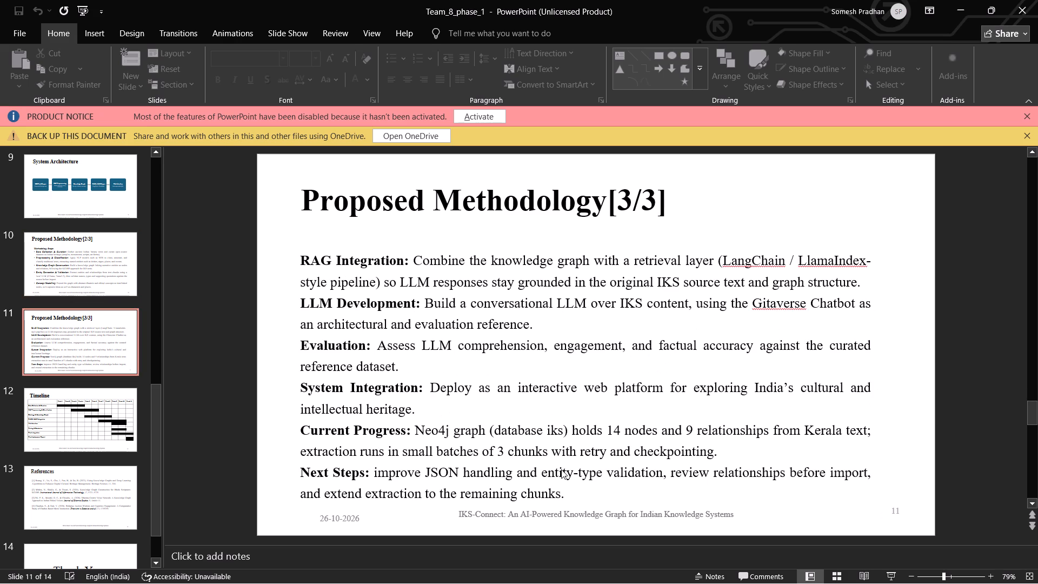
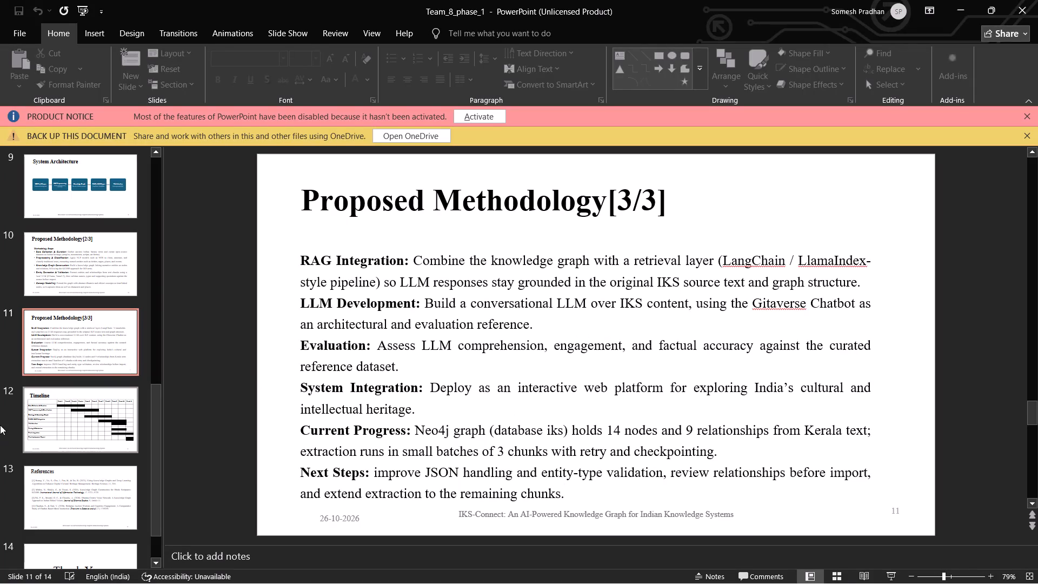
Look at the Timeline slide again and return to the Proposed Methodology [2/3] slide.
click(87, 432)
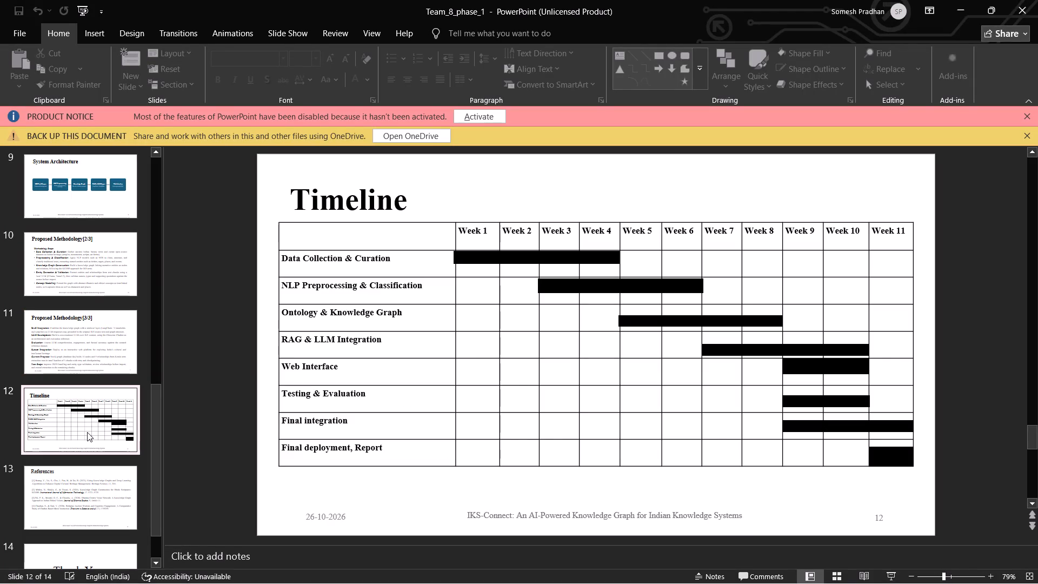
click(78, 249)
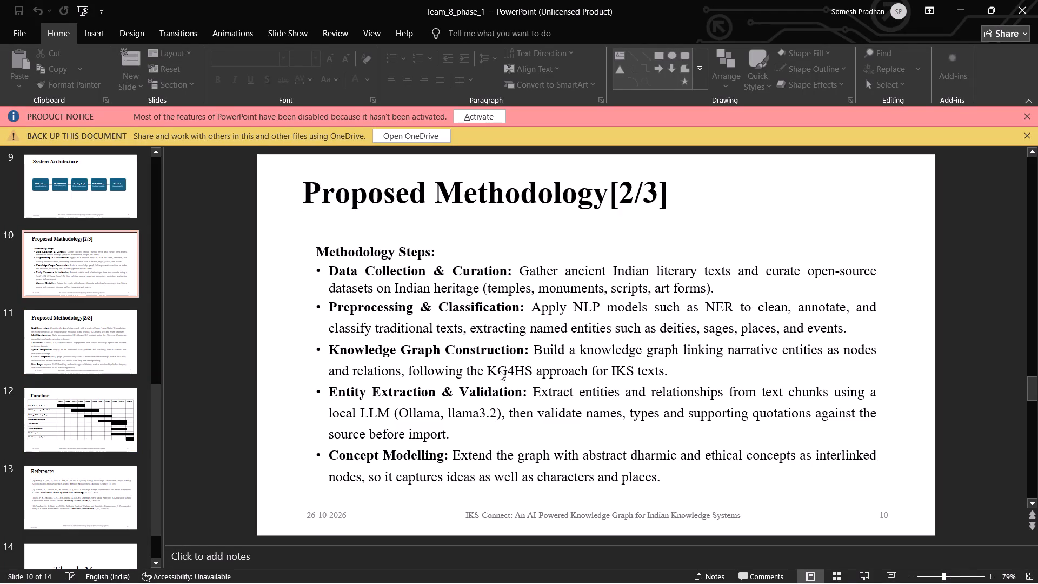
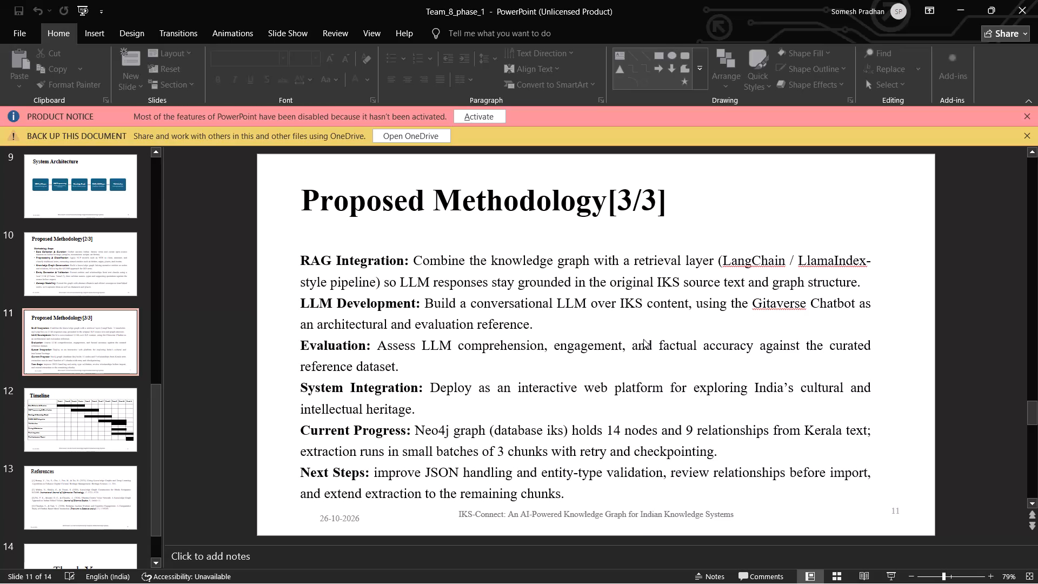
Check the Proposed Methodology [2/3] slide again, and go back to the Problem Statement slide to read it.
click(83, 283)
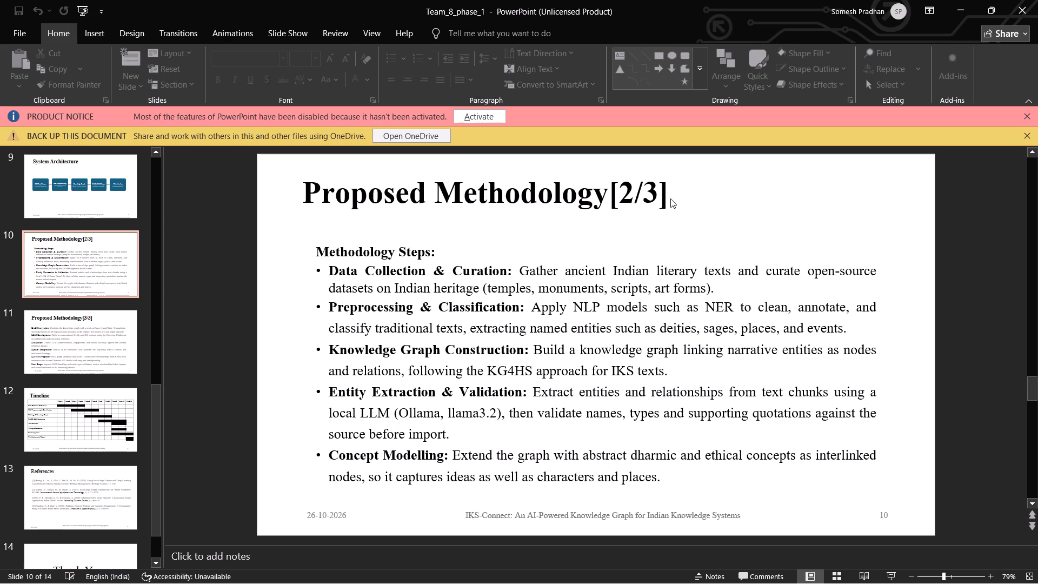
scroll(127, 290, up, 5)
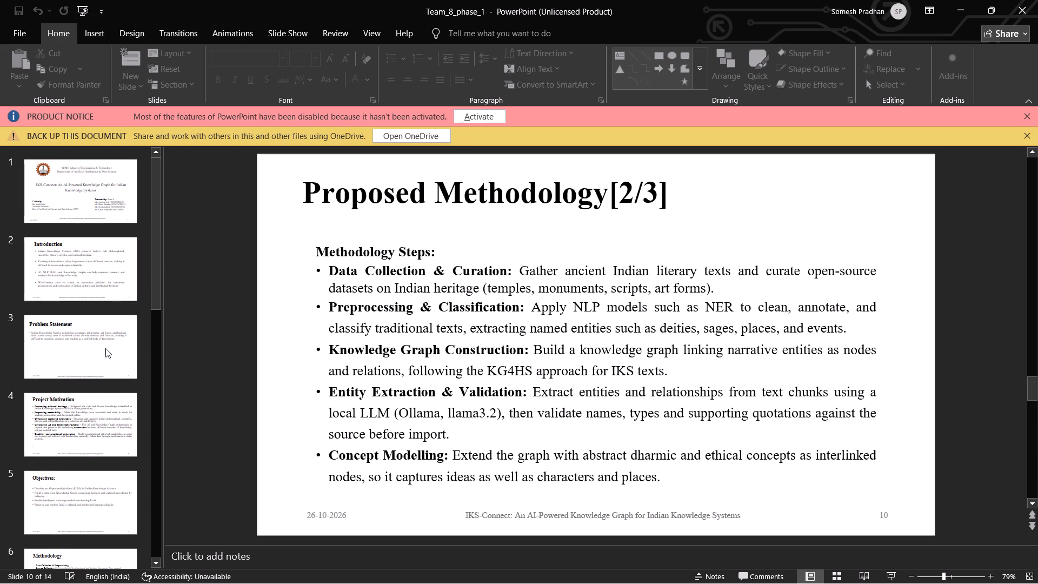
click(105, 293)
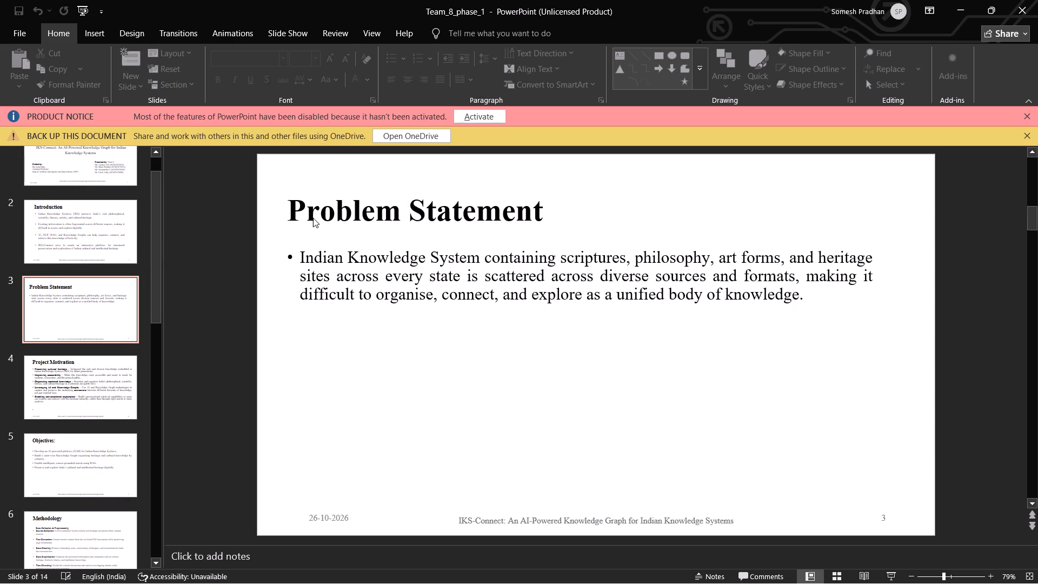
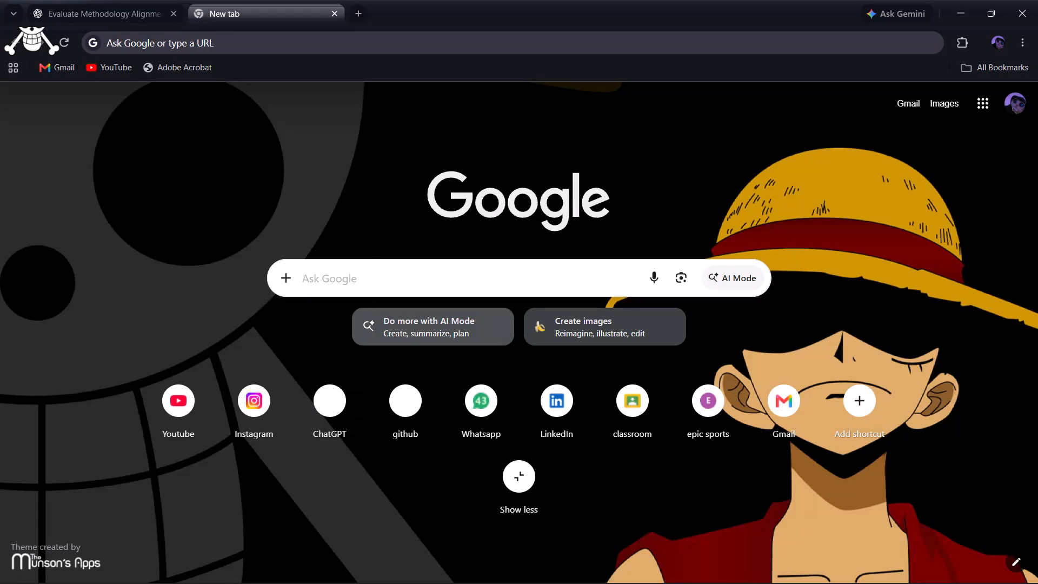
Search Google for powerpoint and open the Microsoft PowerPoint for the Web result.
click(366, 267)
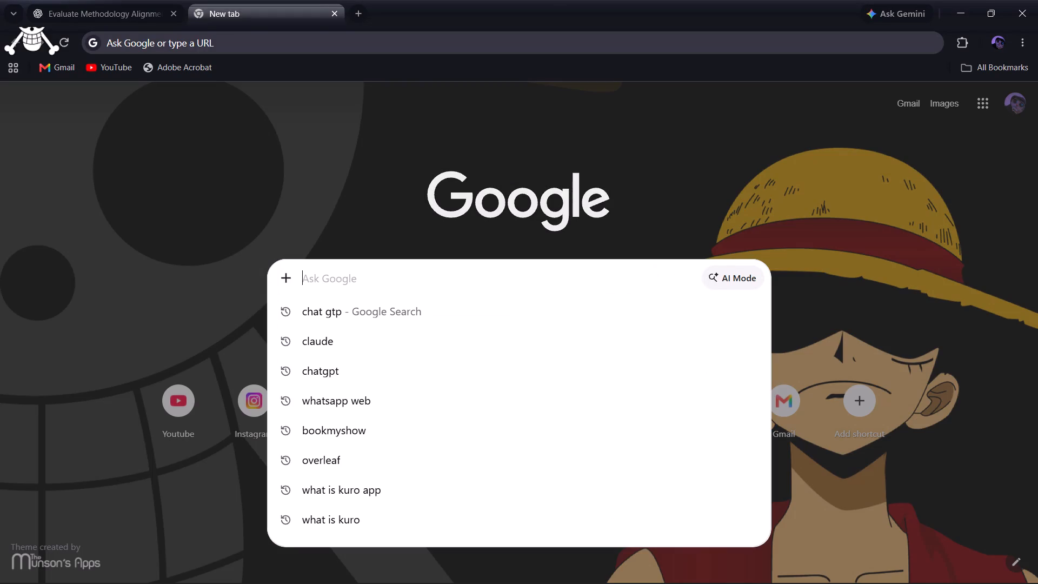
text(ppt)
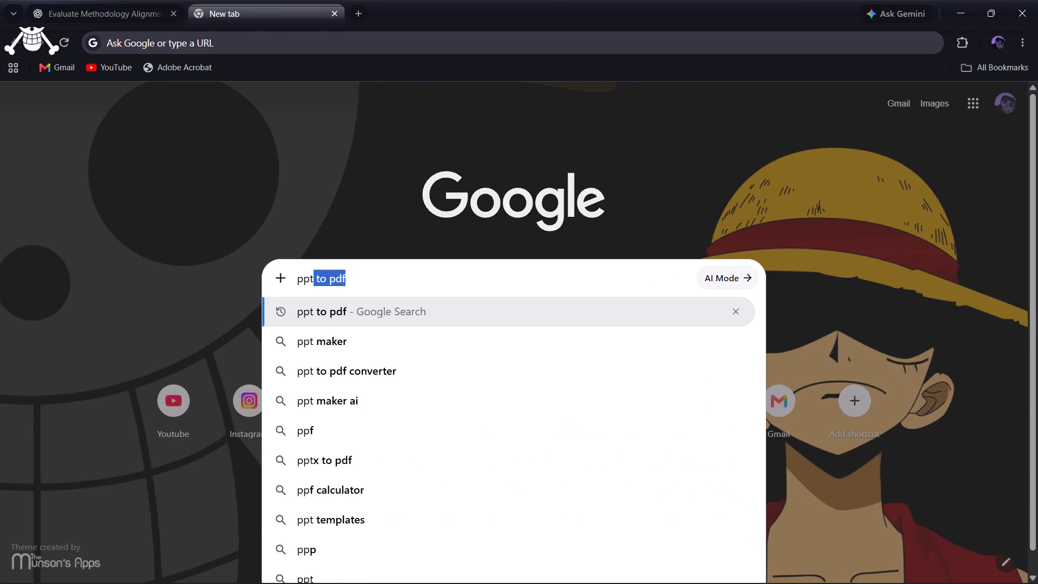
key(BackSpace)
key(BackSpace)
key(BackSpace)
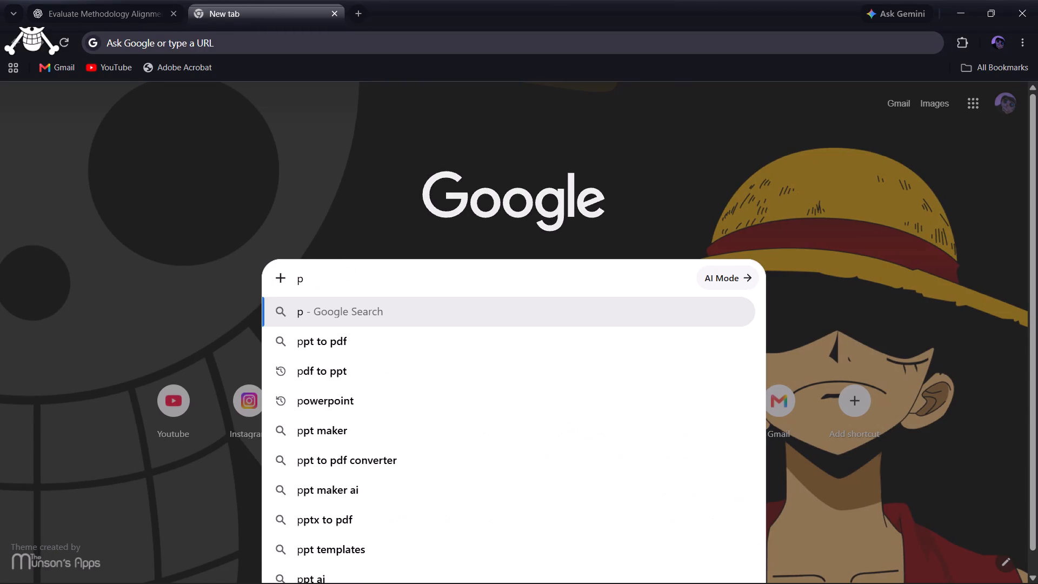
text(ower)
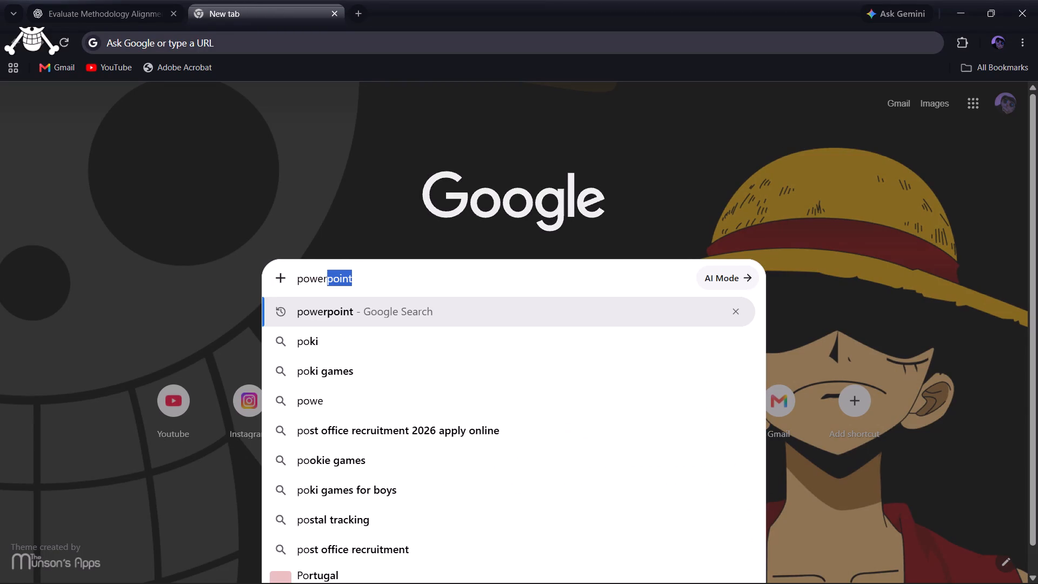
click(416, 310)
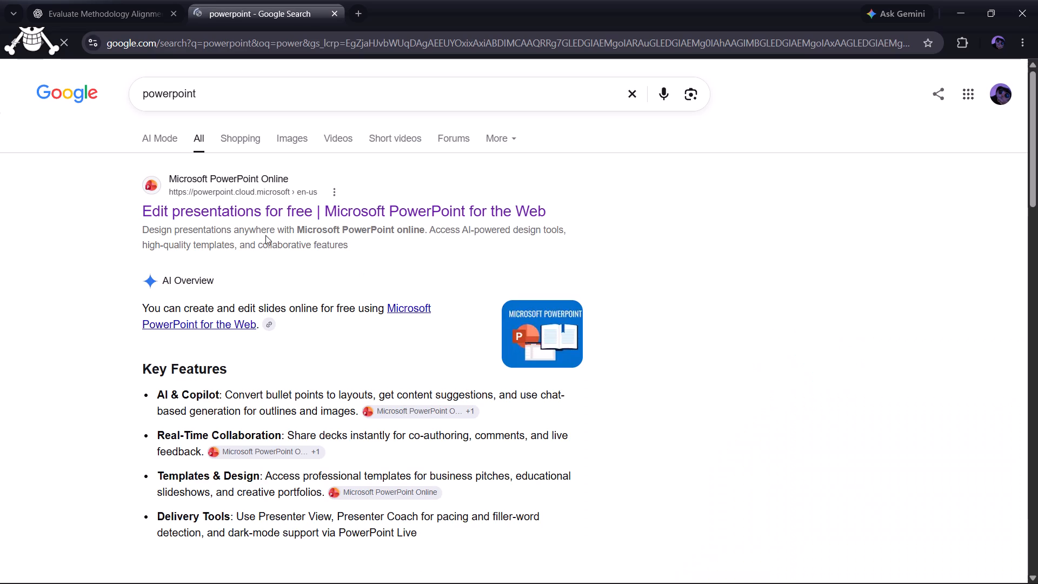
click(283, 204)
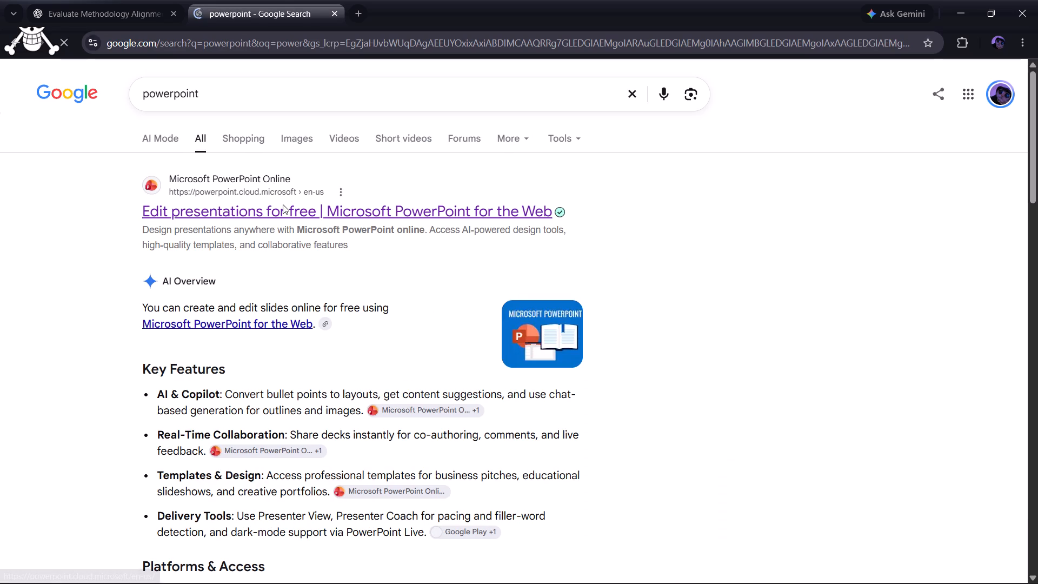
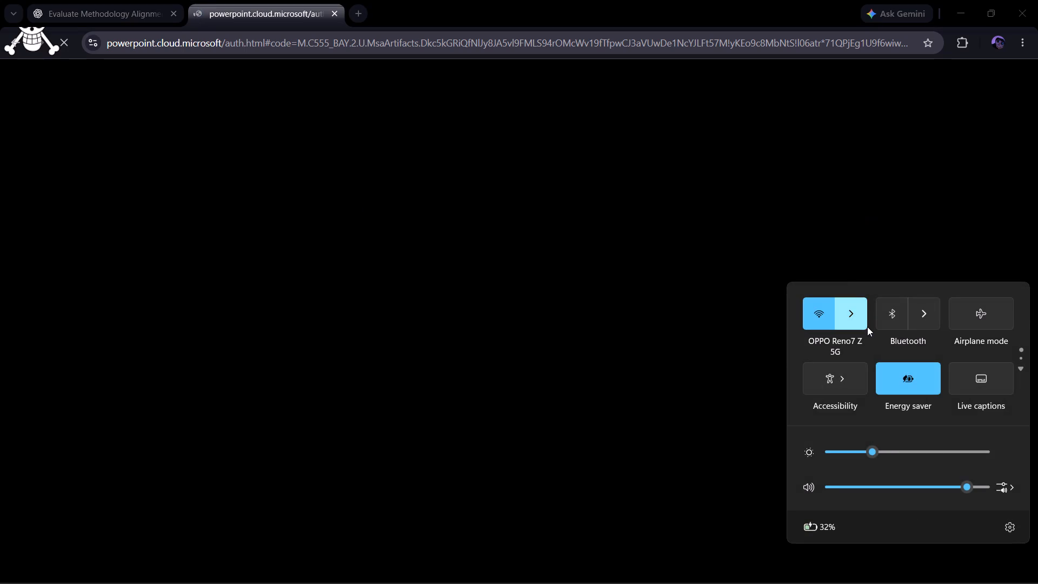
Switch the Wi-Fi connection to the Tinkerhub network and close the network list.
click(863, 322)
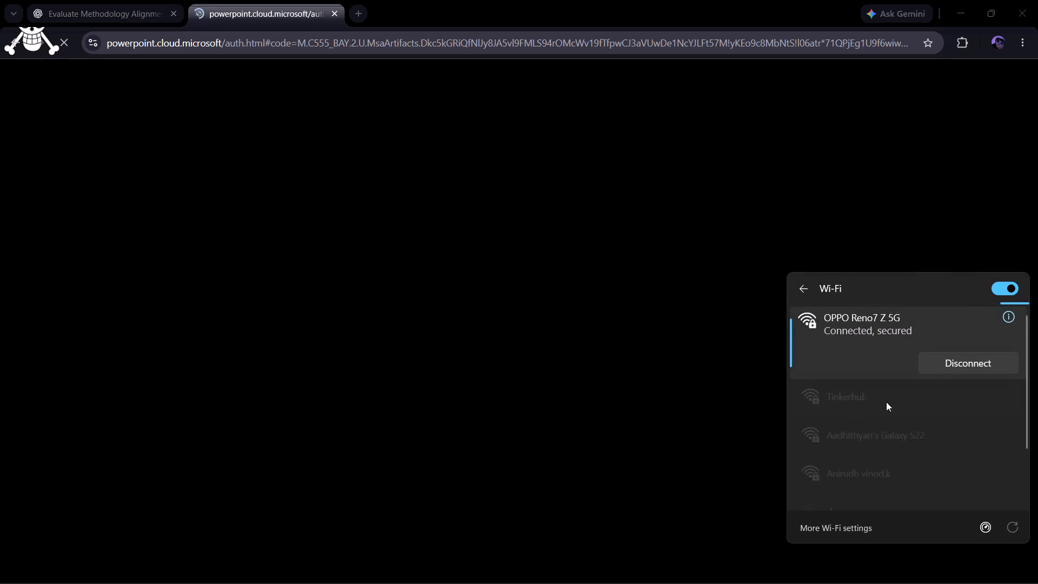
click(889, 400)
click(919, 427)
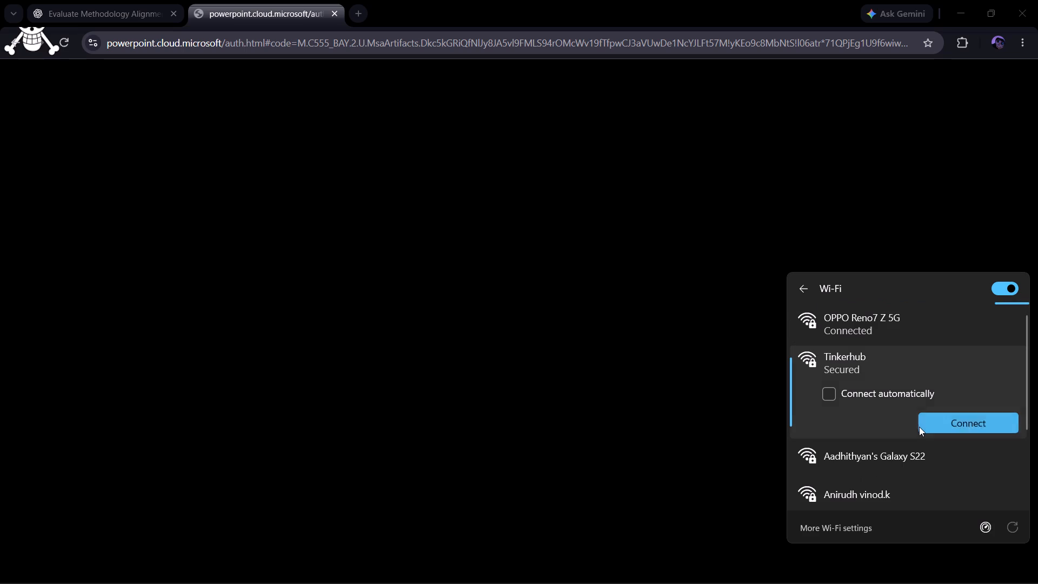
click(567, 383)
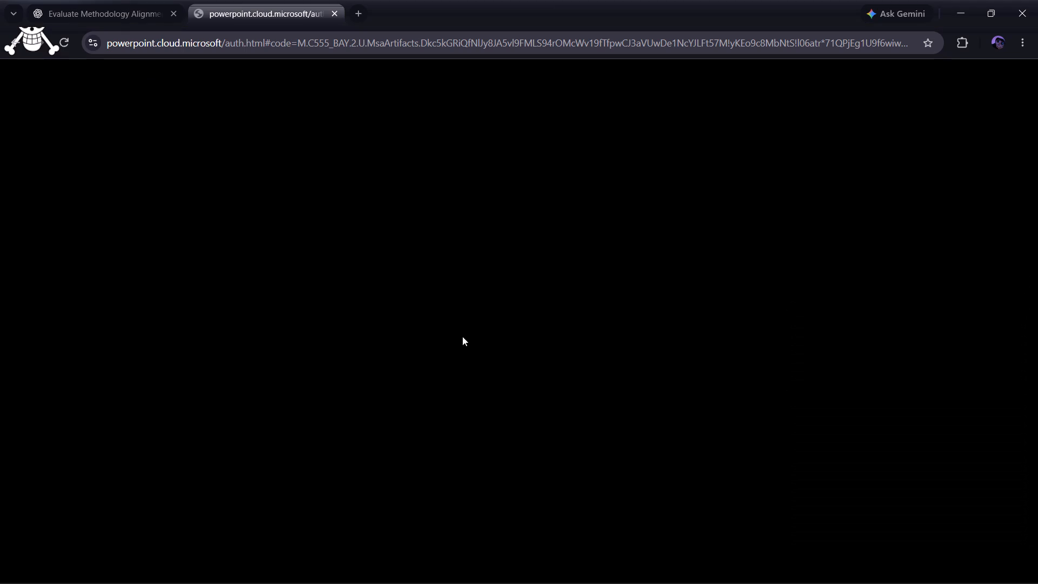
Reload the stalled PowerPoint for the web sign-in page.
click(62, 37)
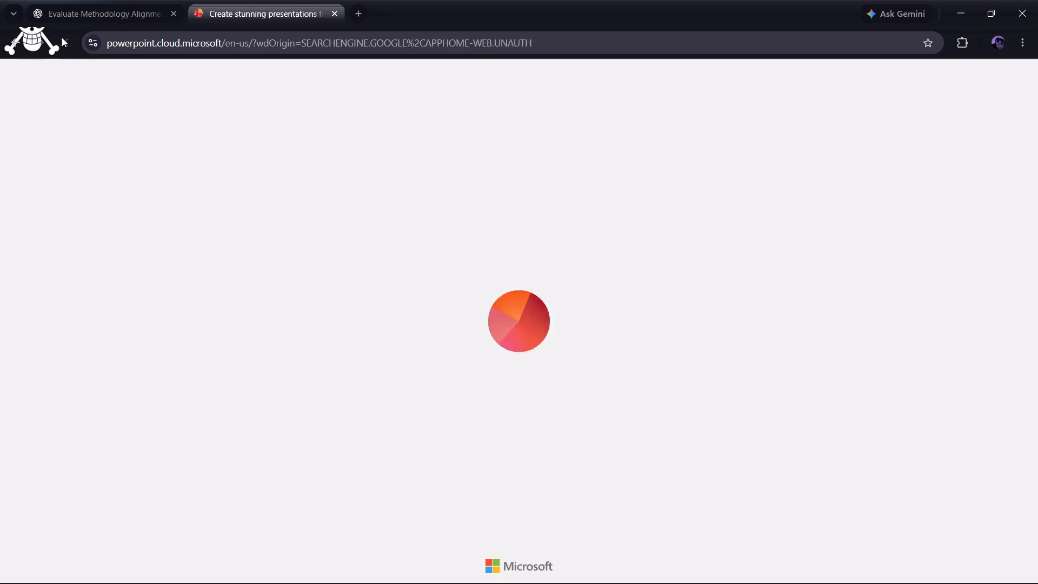
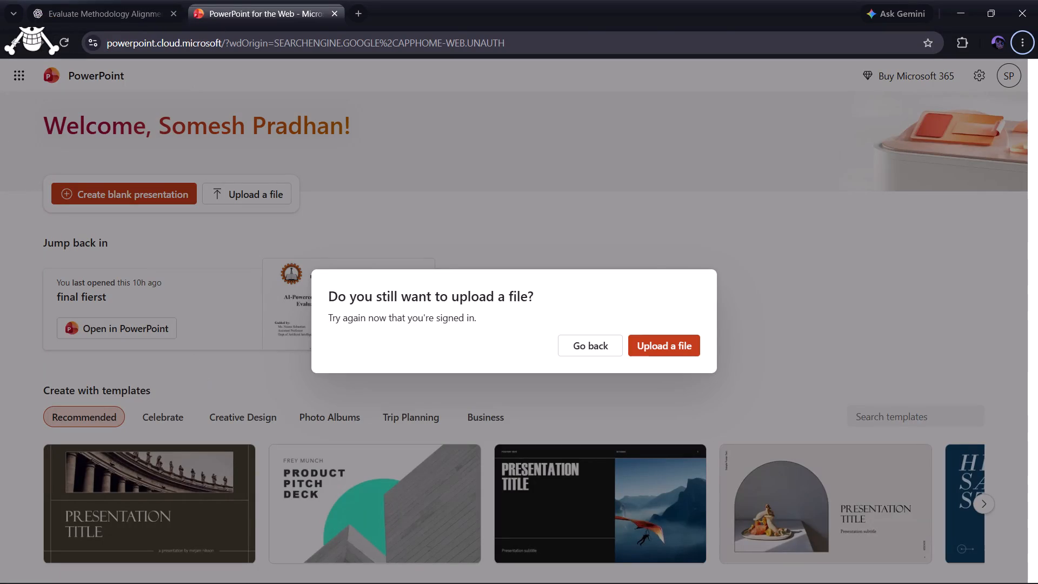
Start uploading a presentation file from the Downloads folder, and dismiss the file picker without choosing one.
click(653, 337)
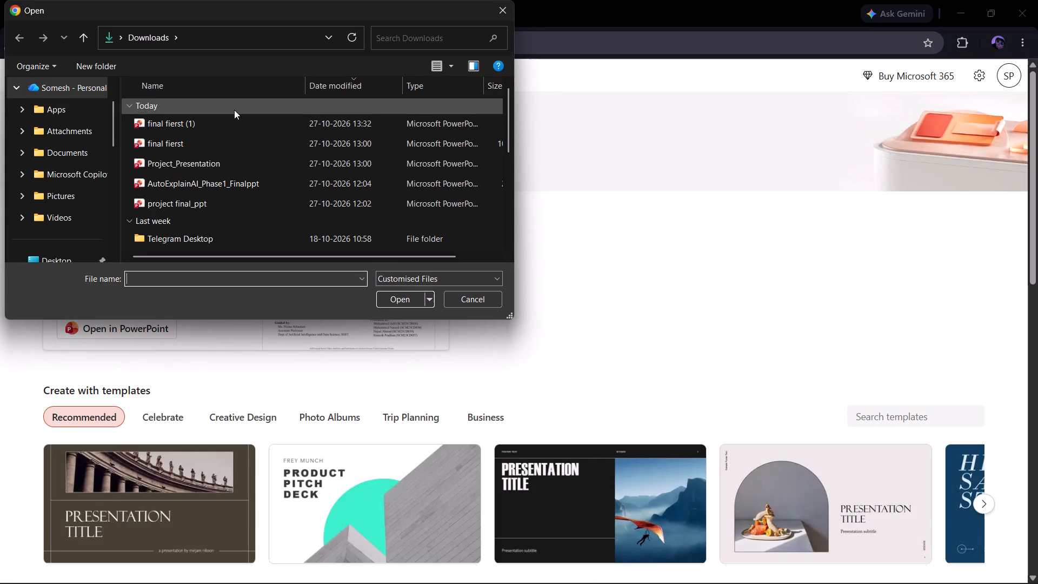
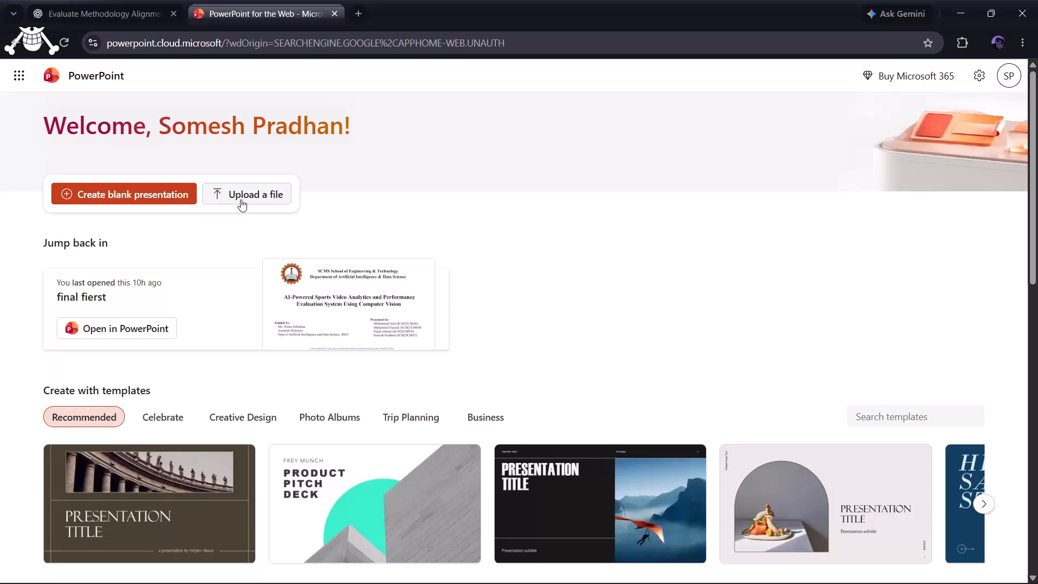
Upload the Team_8_phase_1 (1) presentation from the Desktop folder to PowerPoint for the web.
click(241, 200)
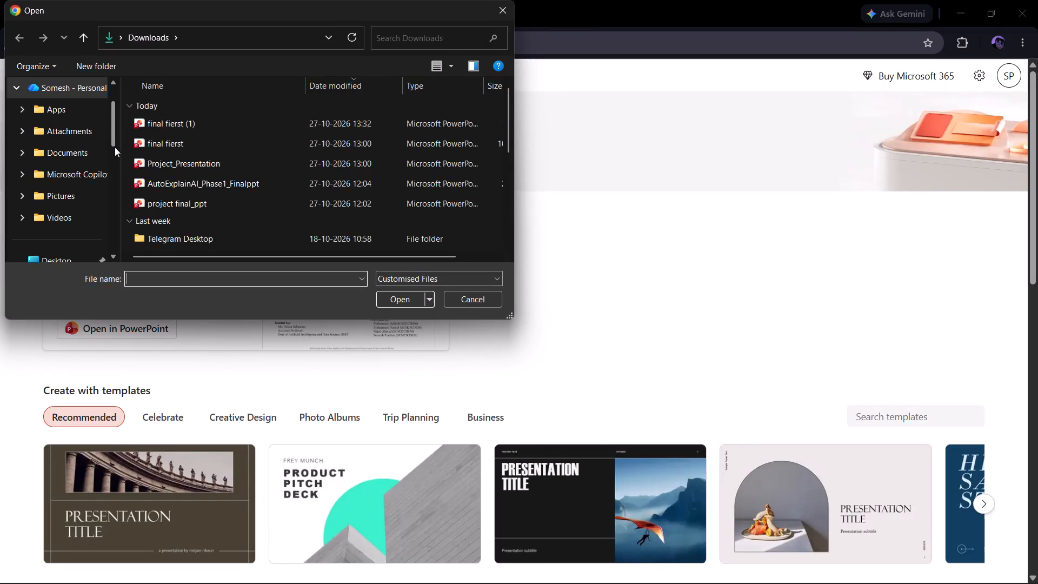
click(65, 255)
scroll(264, 115, down, 1)
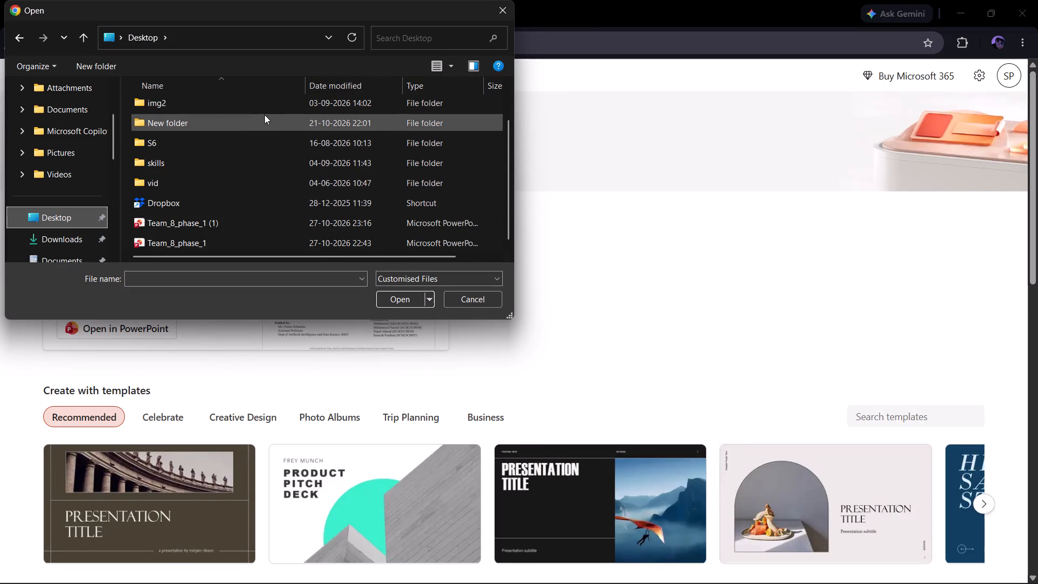
scroll(264, 115, down, 1)
click(236, 221)
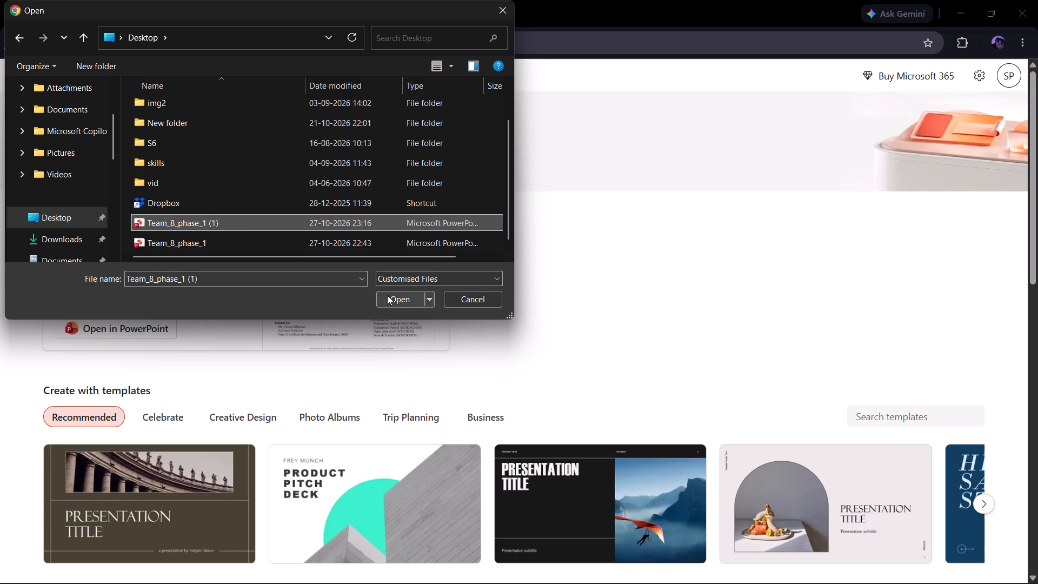
click(387, 295)
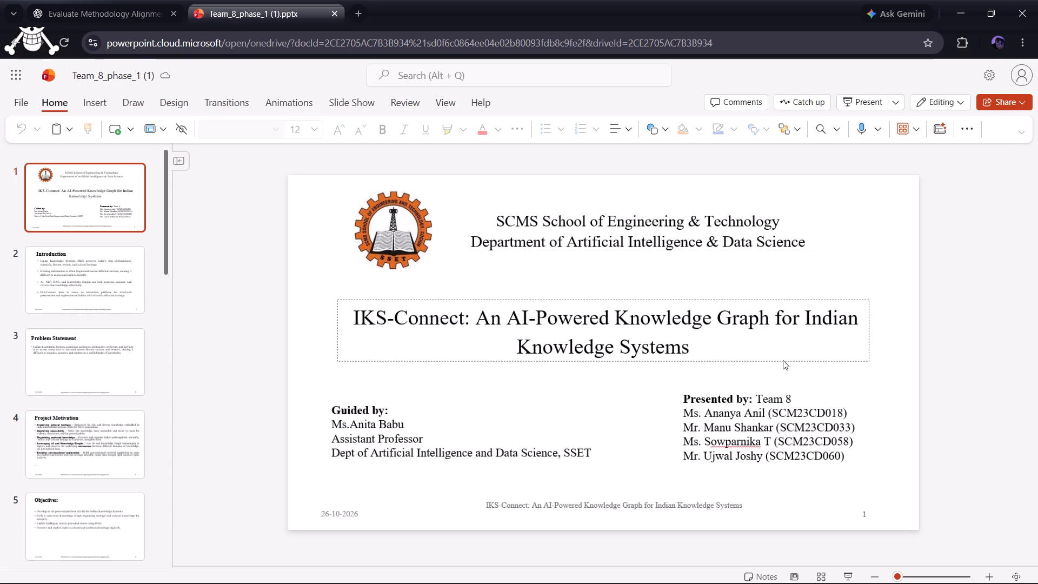
Remove the "[2/3]" suffix and the extra blank line from the Proposed Methodology title on slide 10.
scroll(937, 450, down, 2)
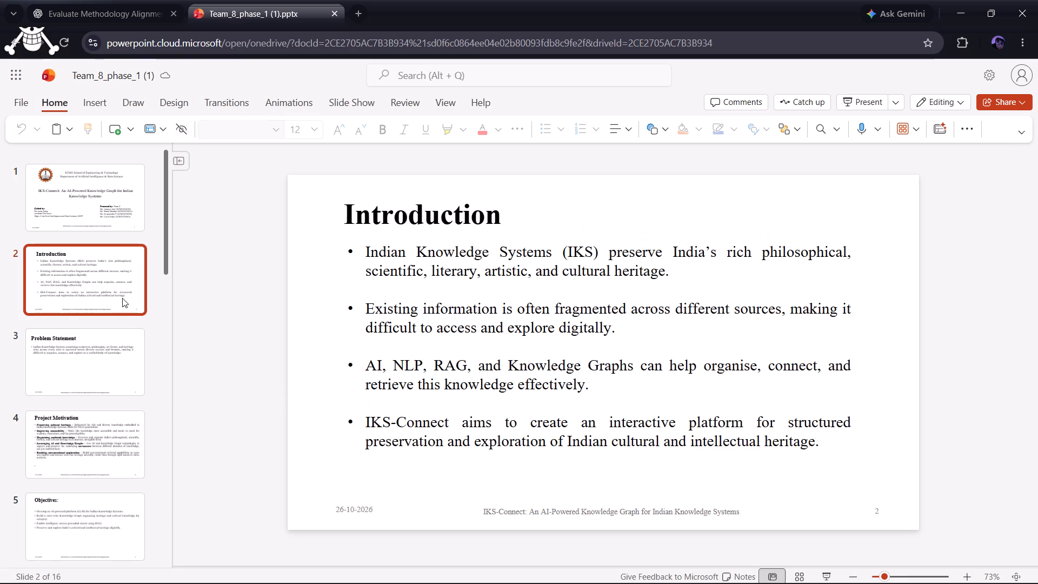
click(119, 351)
click(105, 463)
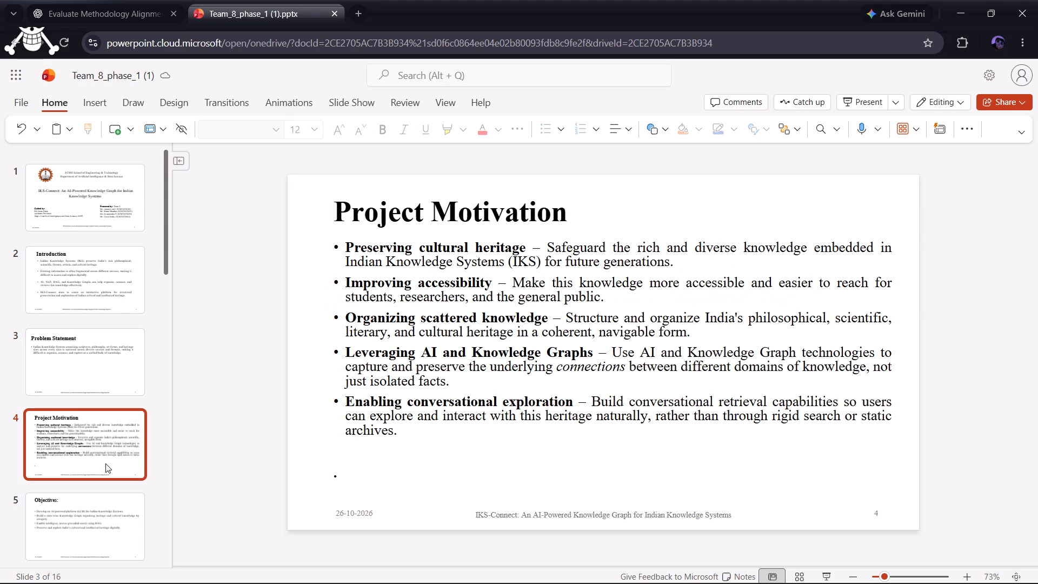
scroll(105, 463, down, 5)
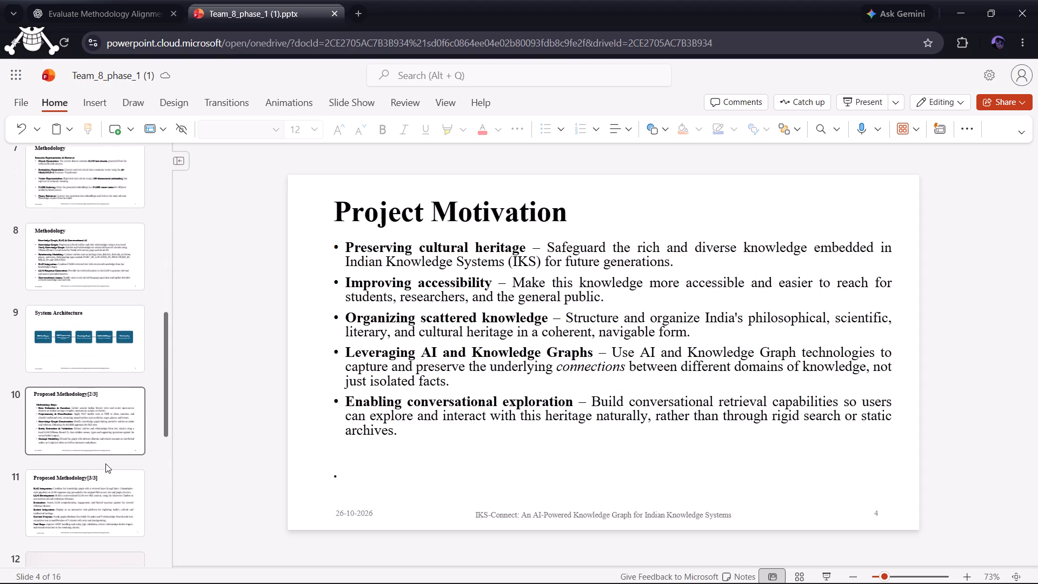
scroll(105, 463, down, 1)
click(134, 294)
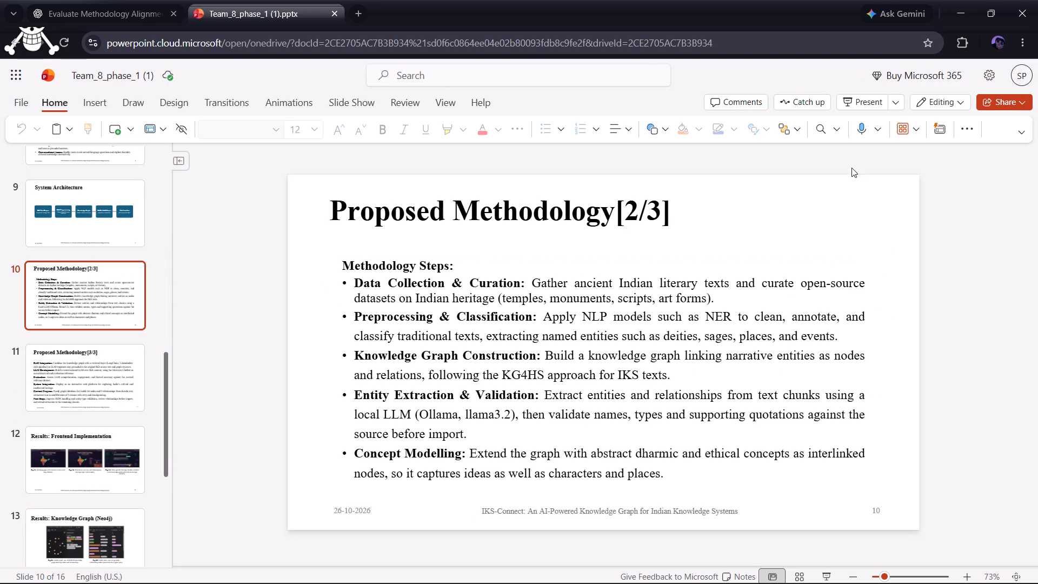
click(670, 204)
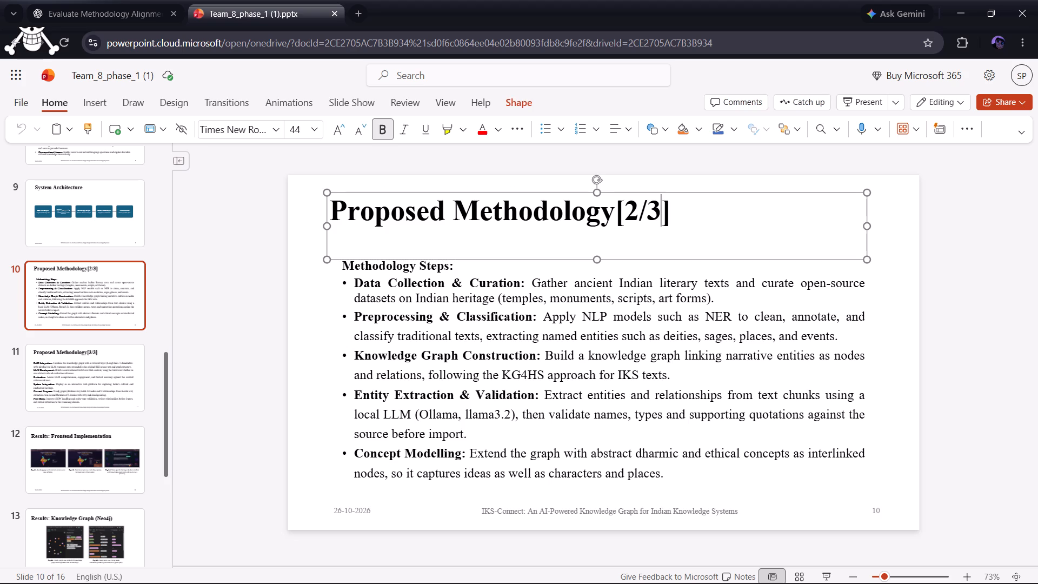
key(Down)
key(BackSpace)
key(BackSpace)
key(BackSpace)
key(BackSpace)
key(BackSpace)
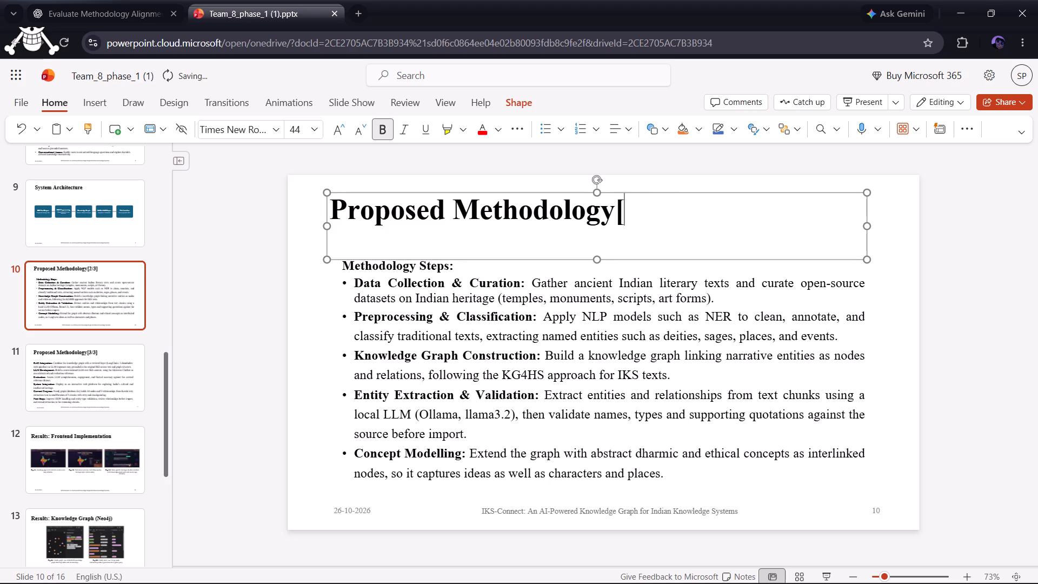
key(BackSpace)
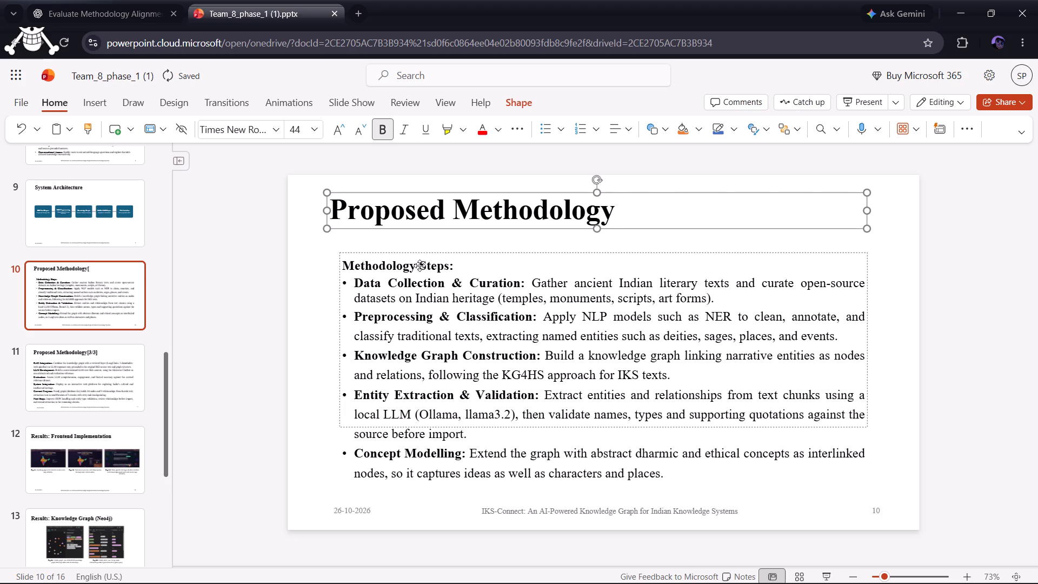
Remove the "[3/3]" suffix from the Proposed Methodology title on slide 11.
click(81, 369)
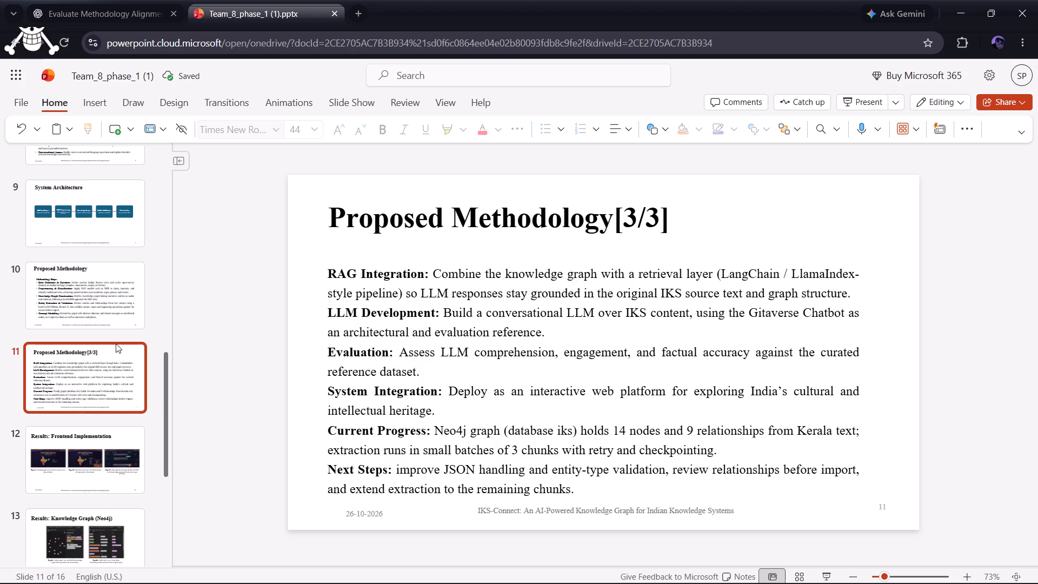
click(665, 219)
key(Right)
key(BackSpace)
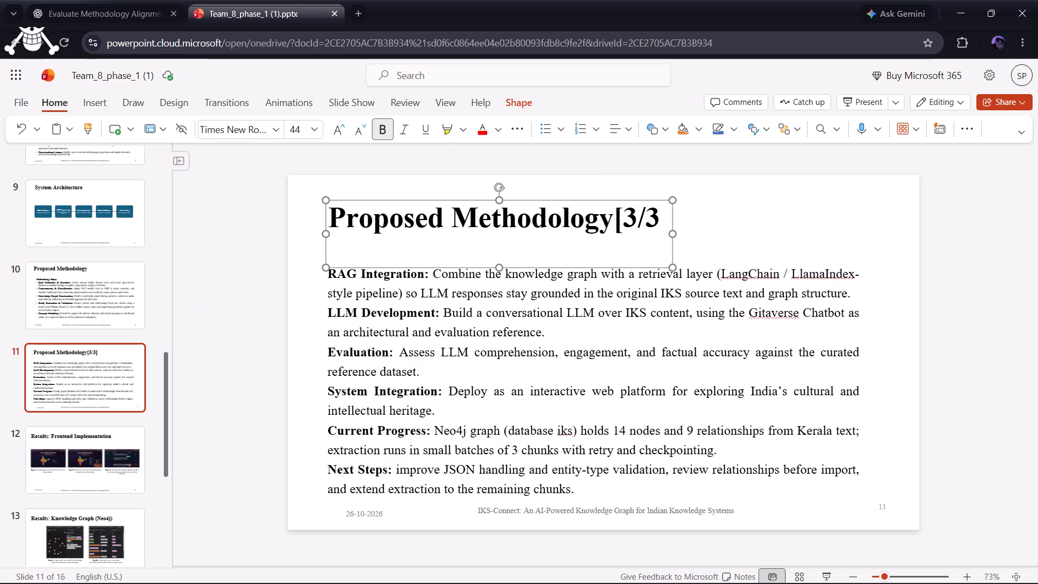
key(BackSpace)
key(BackSpace)
key(BackSpace)
key(BackSpace)
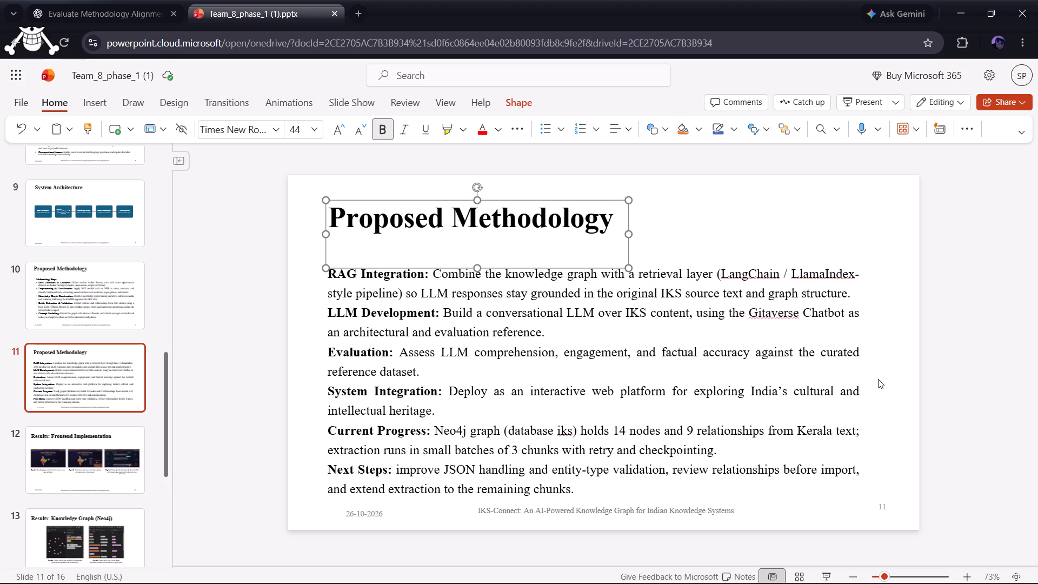
On slide 10, delete ", following the KG4HS approach for IKS texts" from the Knowledge Graph Construction bullet, ending it with a period after "relations".
scroll(889, 377, down, 1)
click(91, 301)
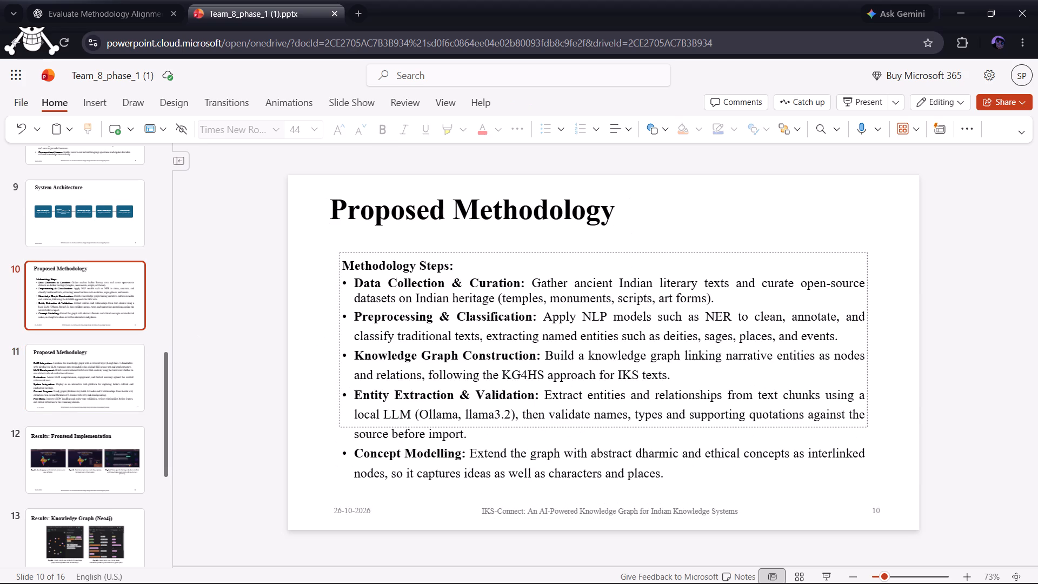
click(669, 376)
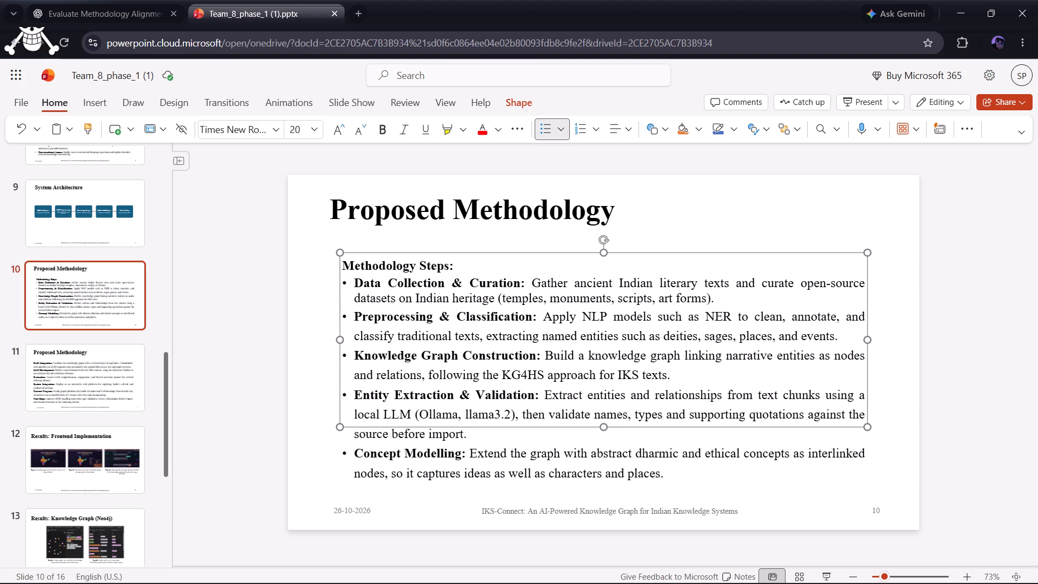
key(Right)
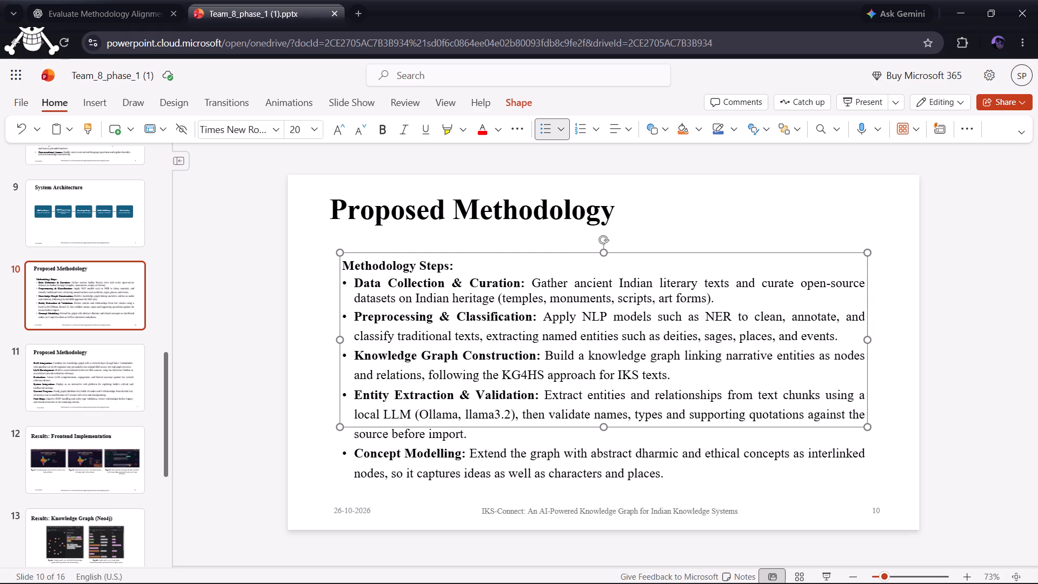
key(BackSpace)
key(BackSpace)
key(BackSpace)
key(BackSpace)
key(BackSpace)
key(BackSpace)
key(BackSpace)
key(BackSpace)
key(BackSpace)
key(BackSpace)
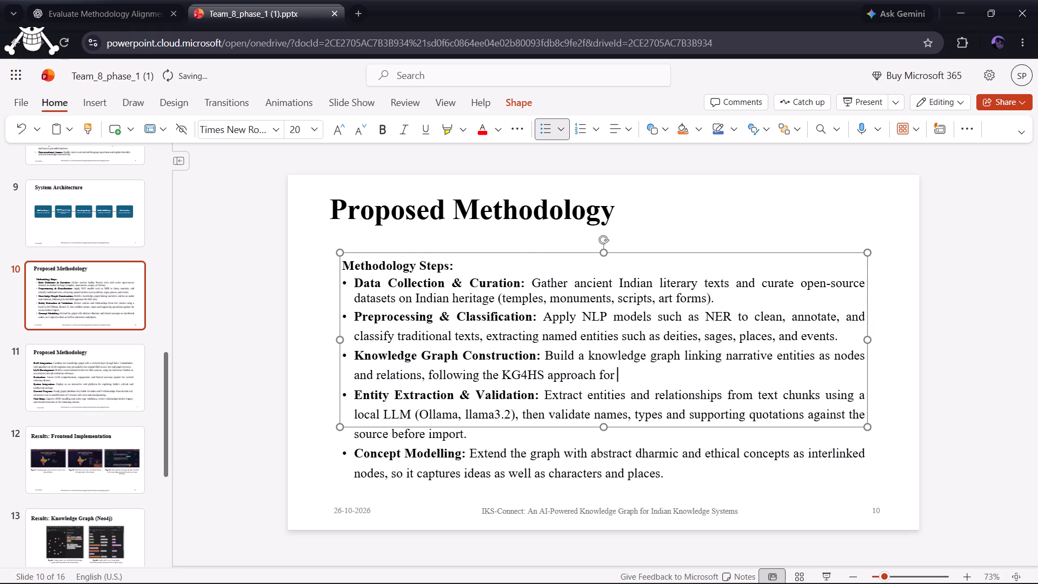
key(BackSpace)
key(BackSpace)
key(BackSpace)
key(BackSpace)
key(BackSpace)
key(BackSpace)
key(BackSpace)
key(BackSpace)
key(BackSpace)
key(BackSpace)
key(BackSpace)
key(BackSpace)
key(BackSpace)
key(BackSpace)
key(BackSpace)
key(BackSpace)
key(BackSpace)
key(BackSpace)
key(BackSpace)
key(BackSpace)
key(BackSpace)
key(BackSpace)
key(BackSpace)
key(BackSpace)
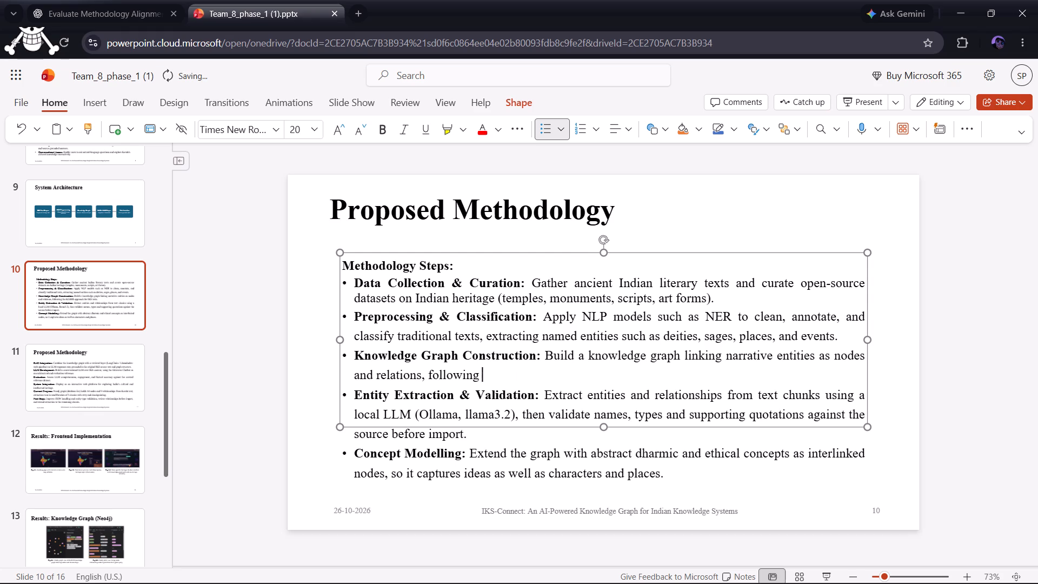
key(BackSpace)
key(BackSpace)
key(BackSpace)
key(BackSpace)
key(BackSpace)
key(BackSpace)
key(BackSpace)
key(BackSpace)
key(BackSpace)
key(BackSpace)
key(BackSpace)
key(period)
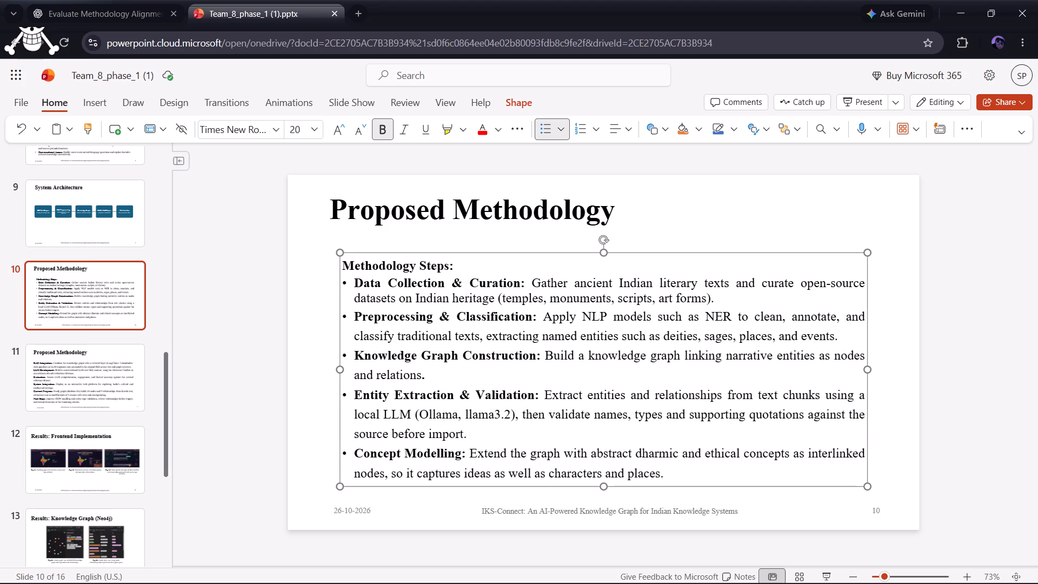
click(515, 409)
key(Left)
key(BackSpace)
key(BackSpace)
key(BackSpace)
key(BackSpace)
key(BackSpace)
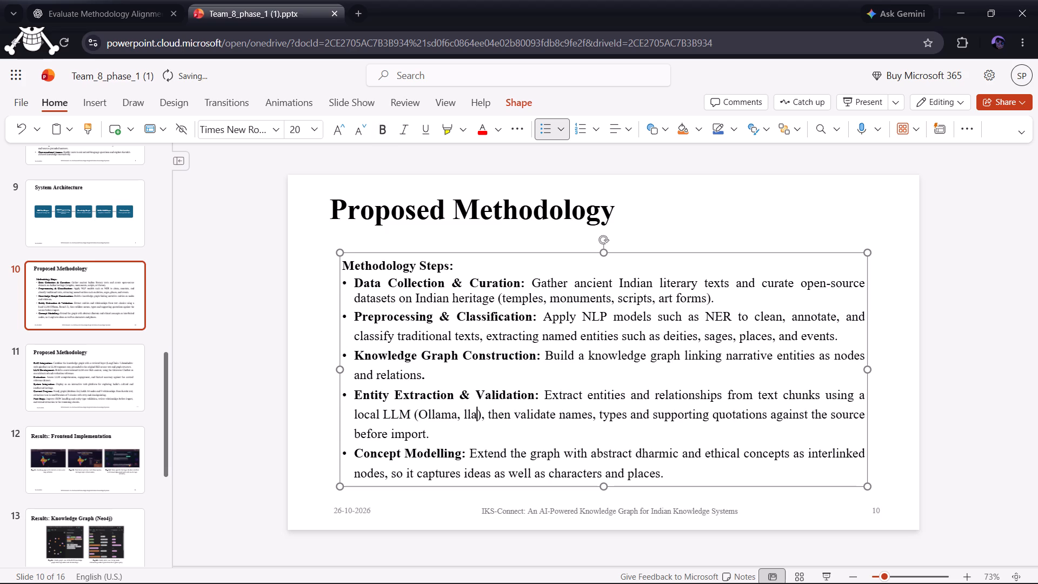
key(BackSpace)
key(BackSpace)
key(BackSpace)
key(BackSpace)
key(BackSpace)
key(BackSpace)
key(BackSpace)
key(BackSpace)
key(BackSpace)
key(BackSpace)
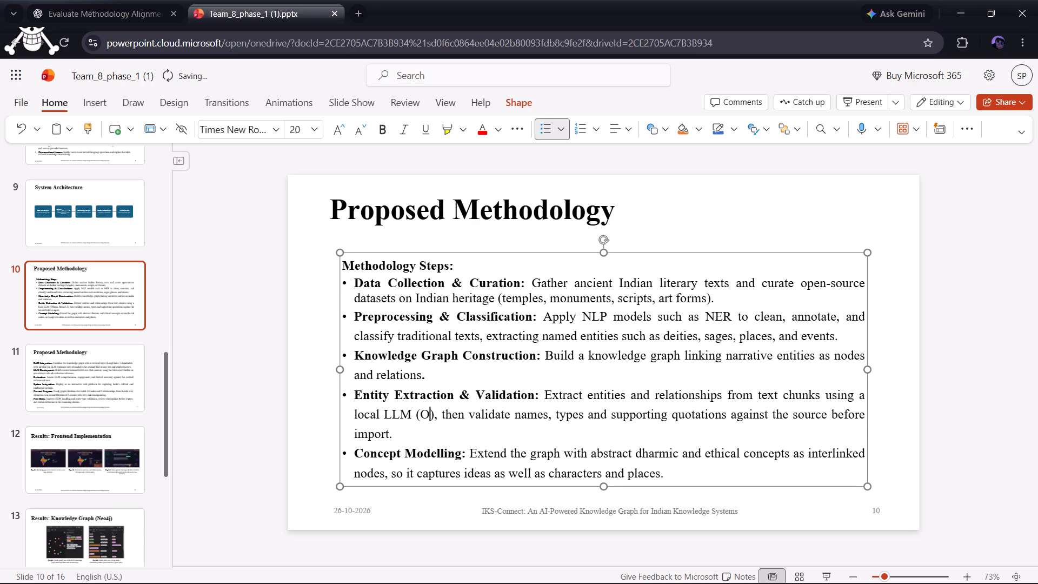
key(BackSpace)
text(NV)
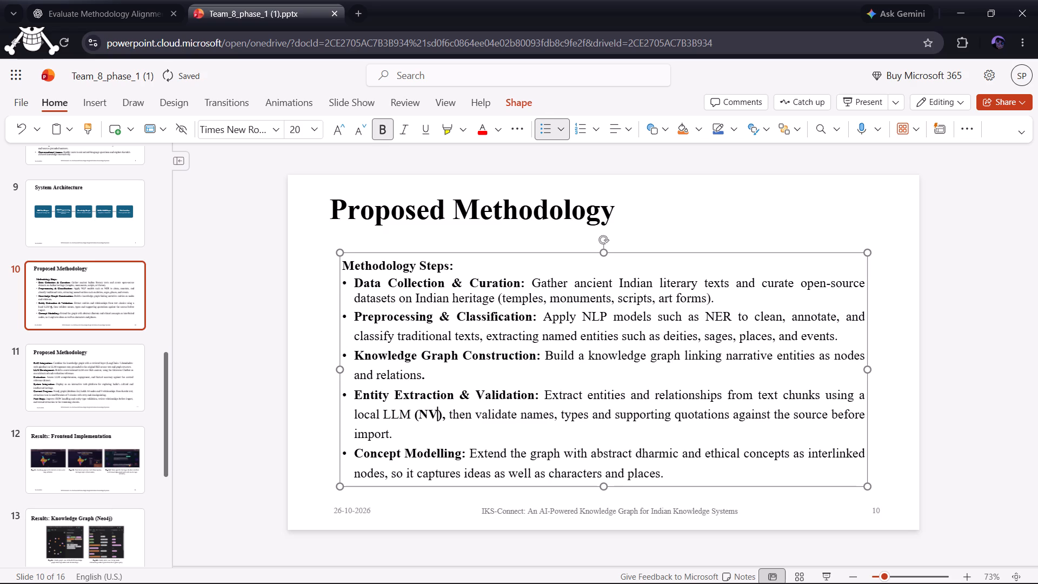
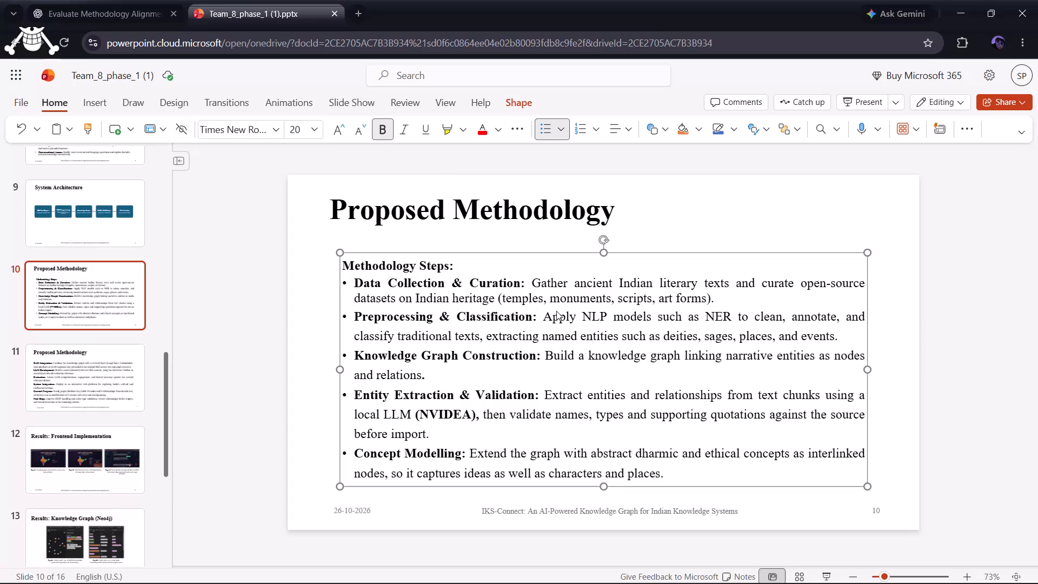
In slide 10's Entity Extraction & Validation bullet, add "API" after "NVIDEA" inside the parentheses.
click(470, 411)
key(space)
text(ap)
key(BackSpace)
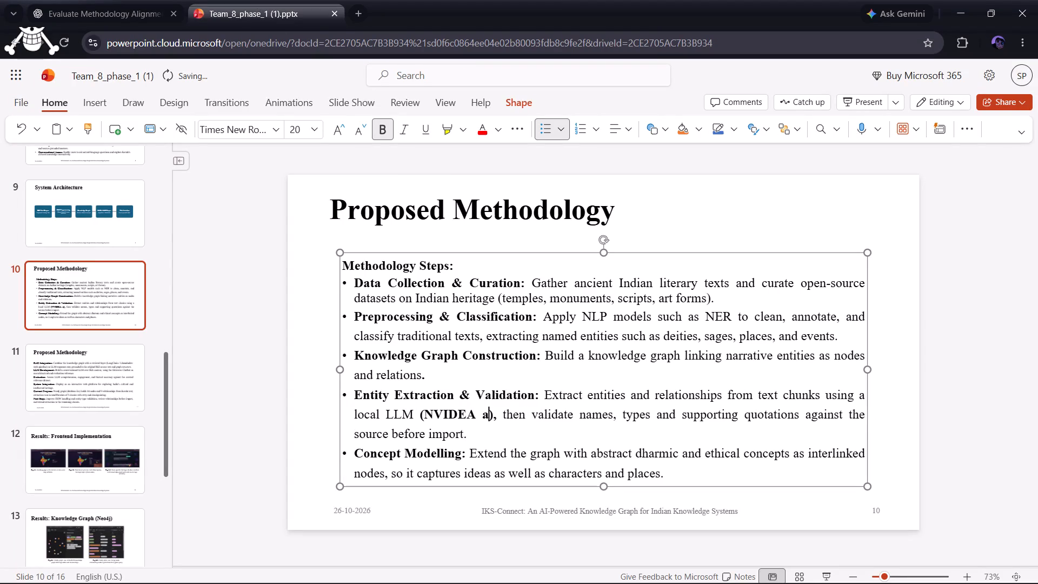
key(BackSpace)
text(API)
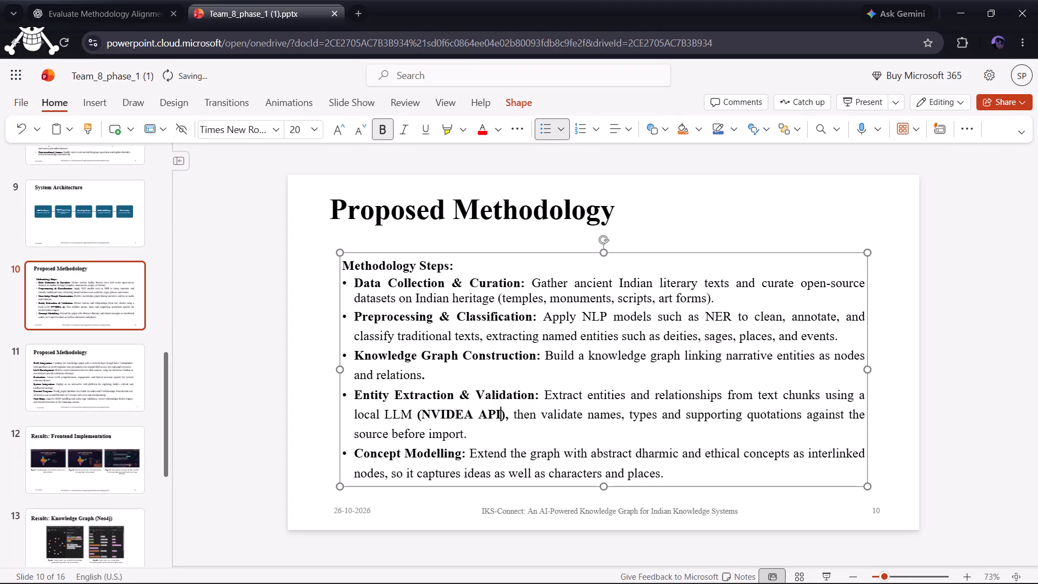
Delete the word "local" before "LLM" in slide 10's Entity Extraction & Validation bullet.
click(381, 413)
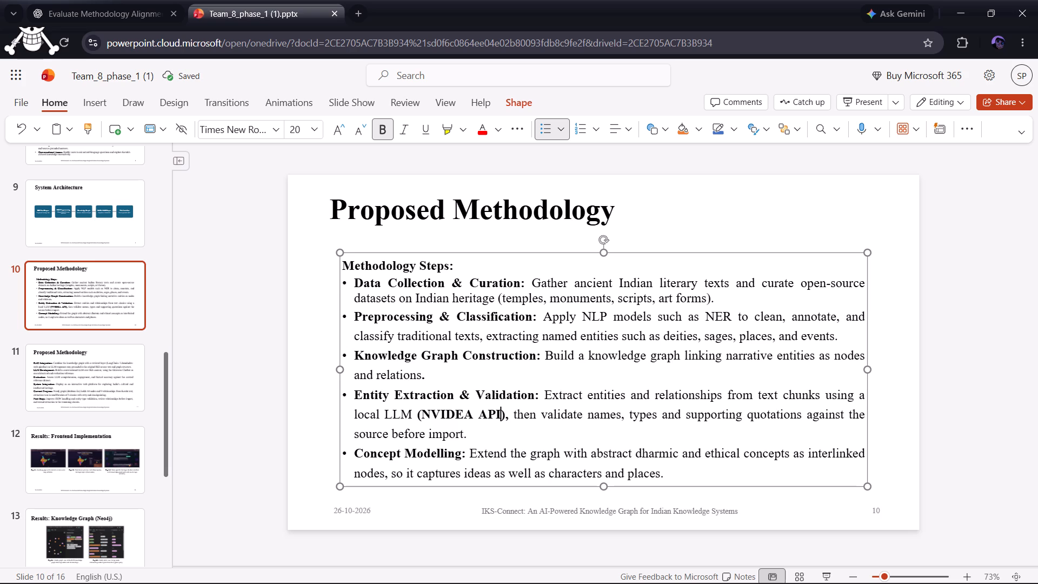
key(BackSpace)
key(BackSpace)
key(BackSpace)
key(BackSpace)
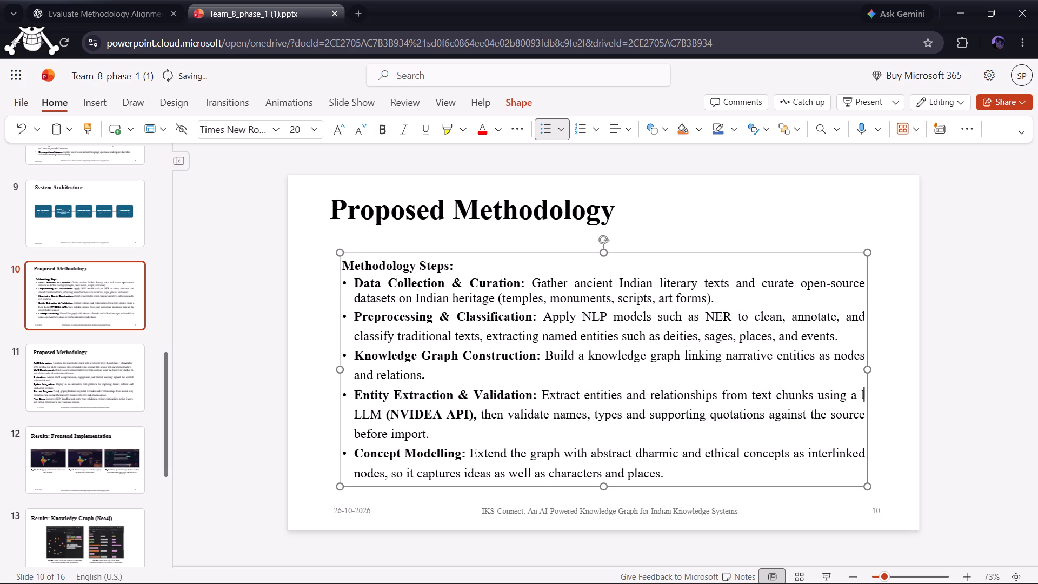
key(BackSpace)
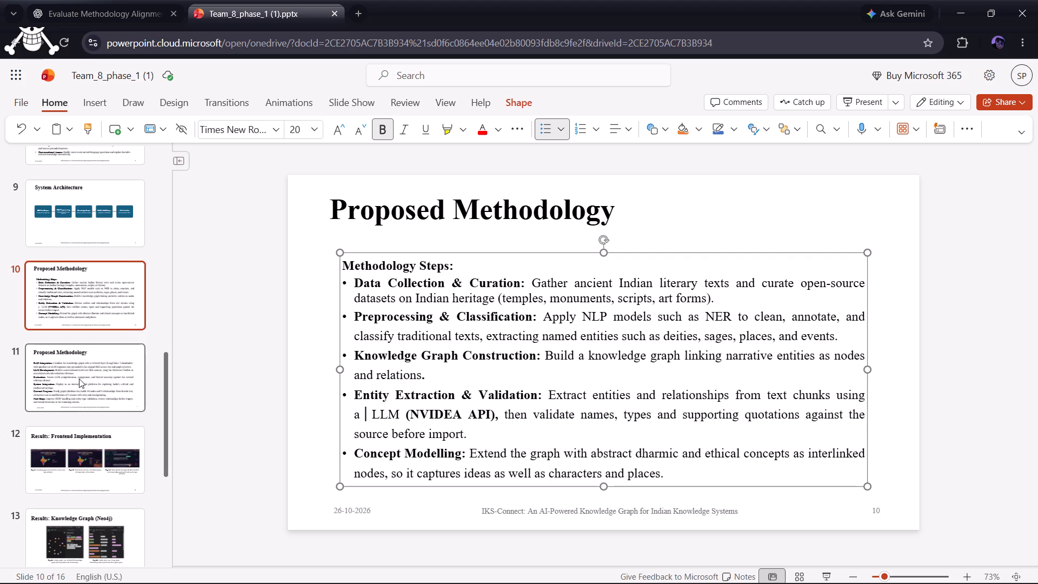
Delete the Timeline slide, slide 14, from the presentation.
scroll(91, 389, down, 1)
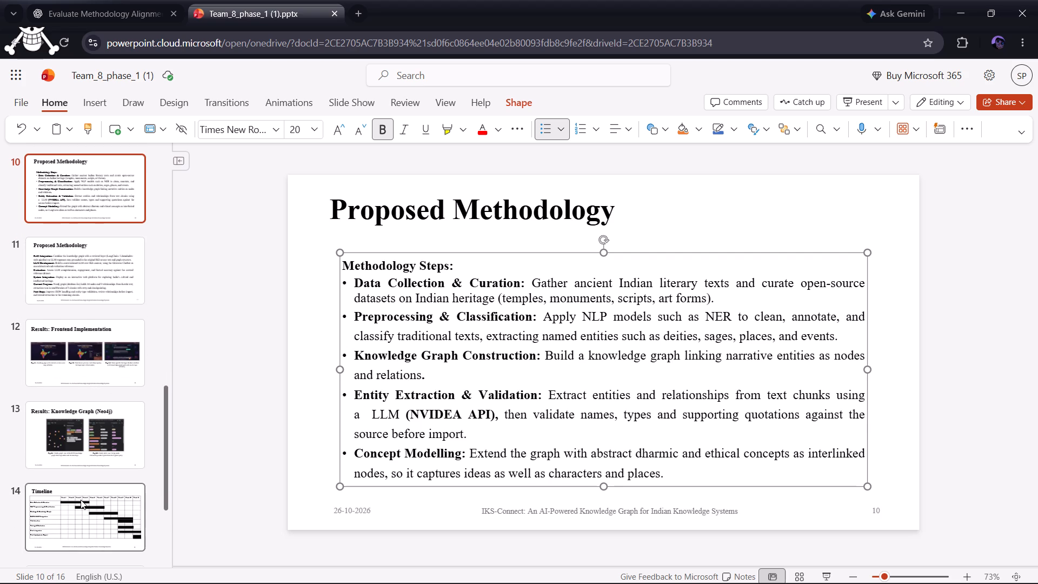
click(85, 515)
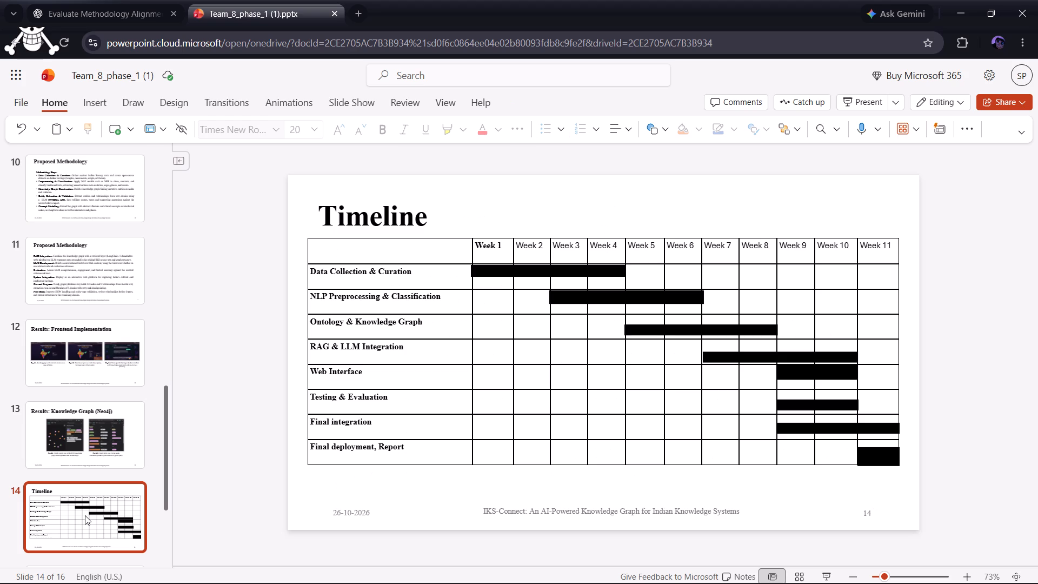
right_click(85, 515)
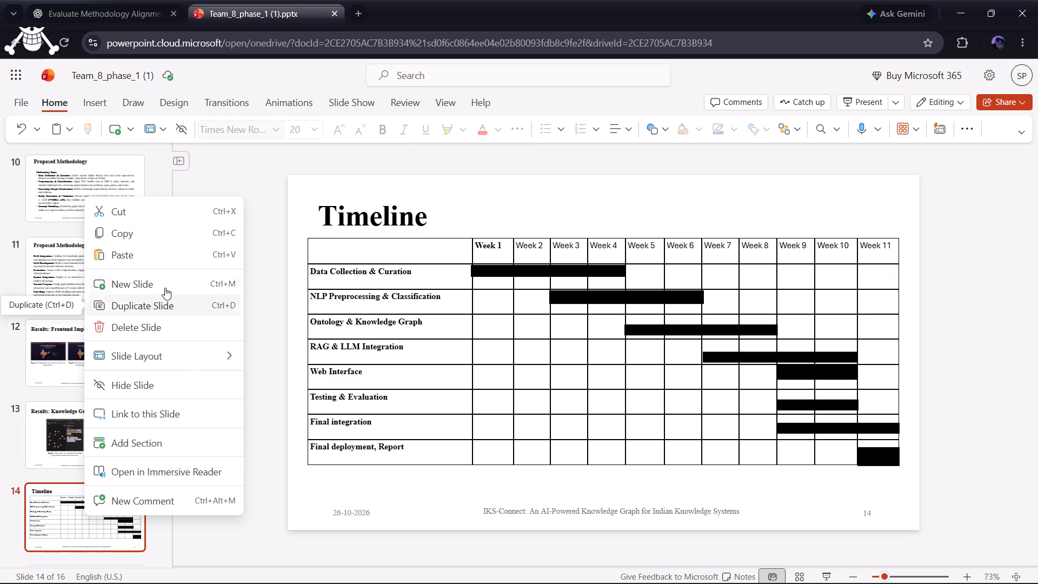
click(179, 328)
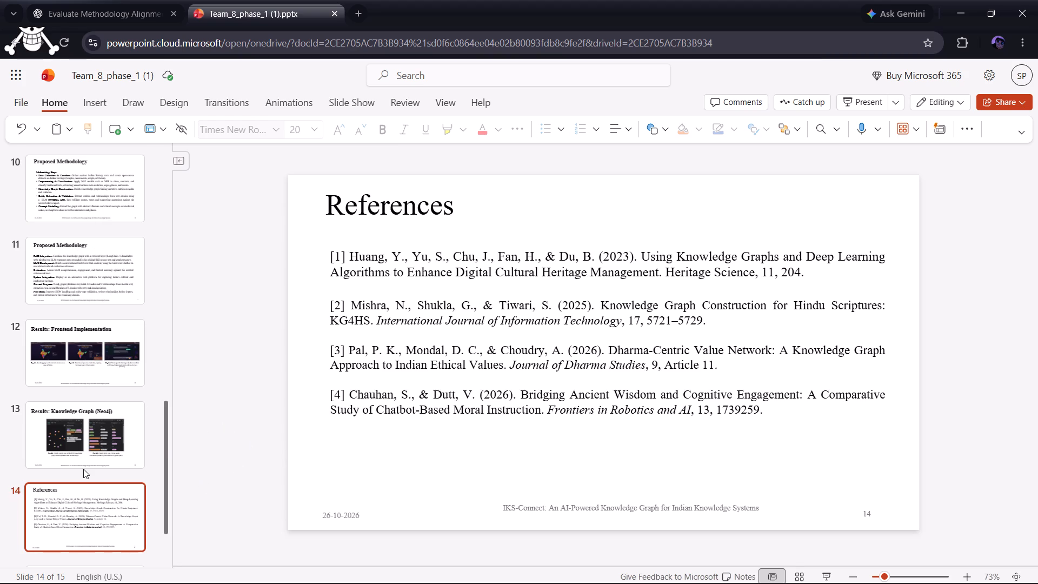
Review the slides backwards from Results: Knowledge Graph (Neo4j) on slide 13 to Problem Statement on slide 3, and return to slide 10.
click(86, 449)
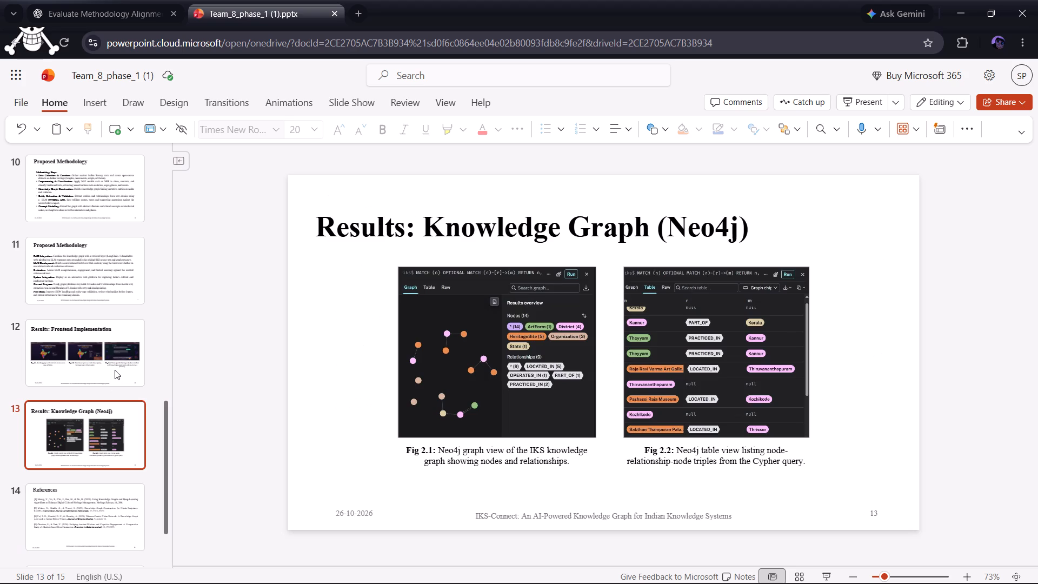
click(115, 370)
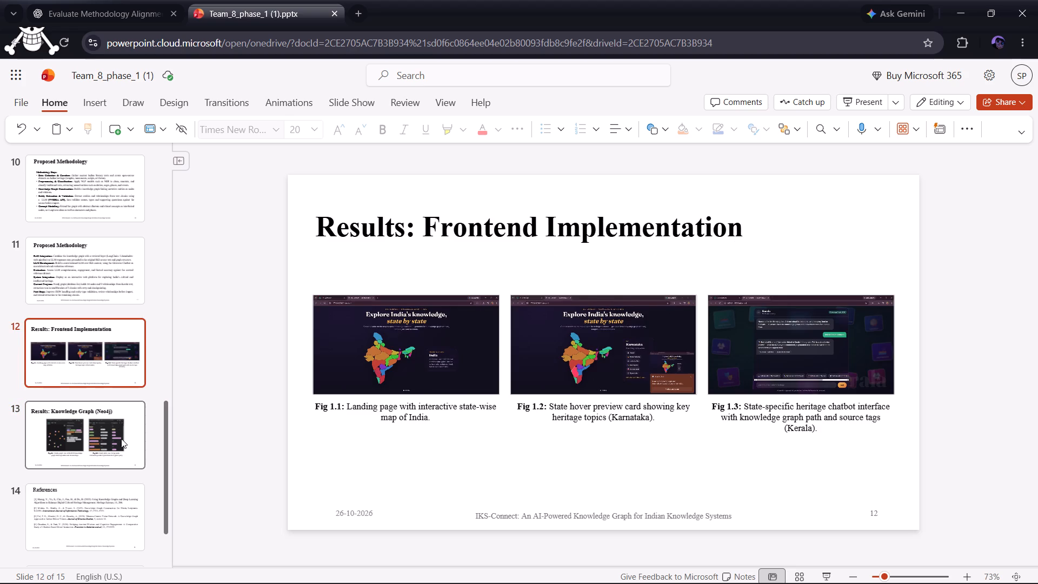
click(121, 439)
click(110, 340)
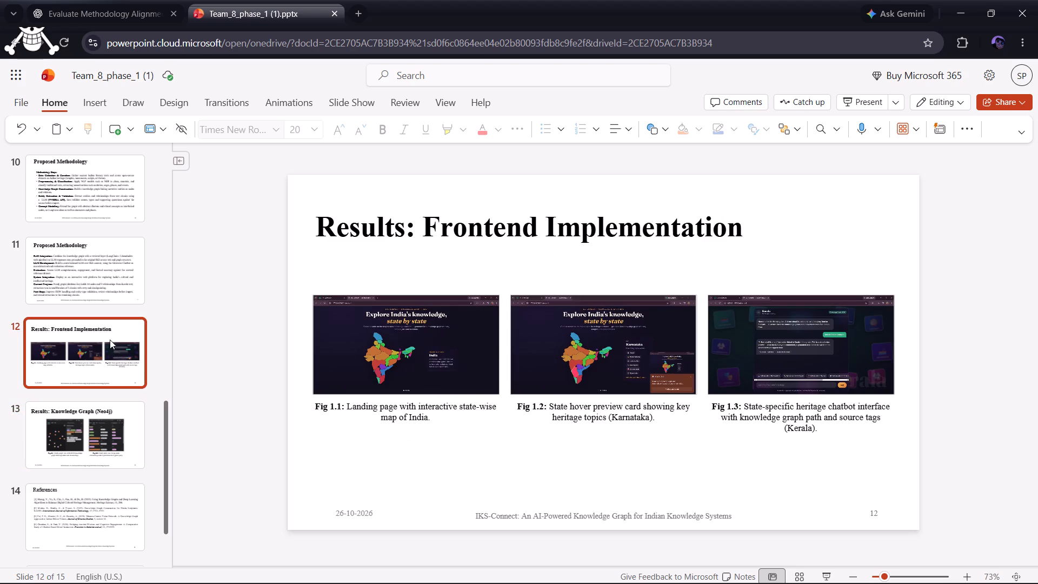
click(105, 264)
click(109, 177)
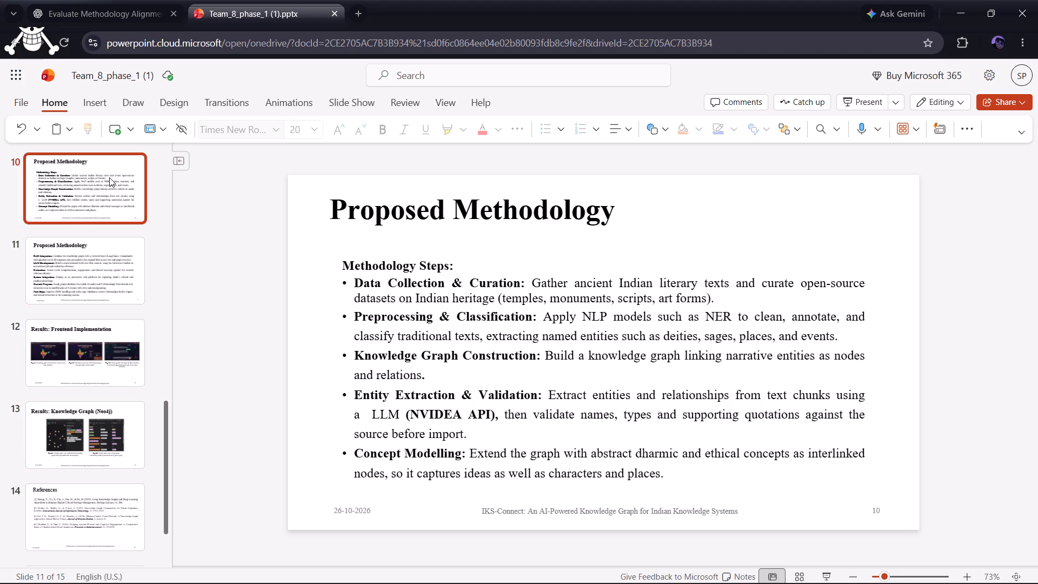
scroll(109, 186, up, 4)
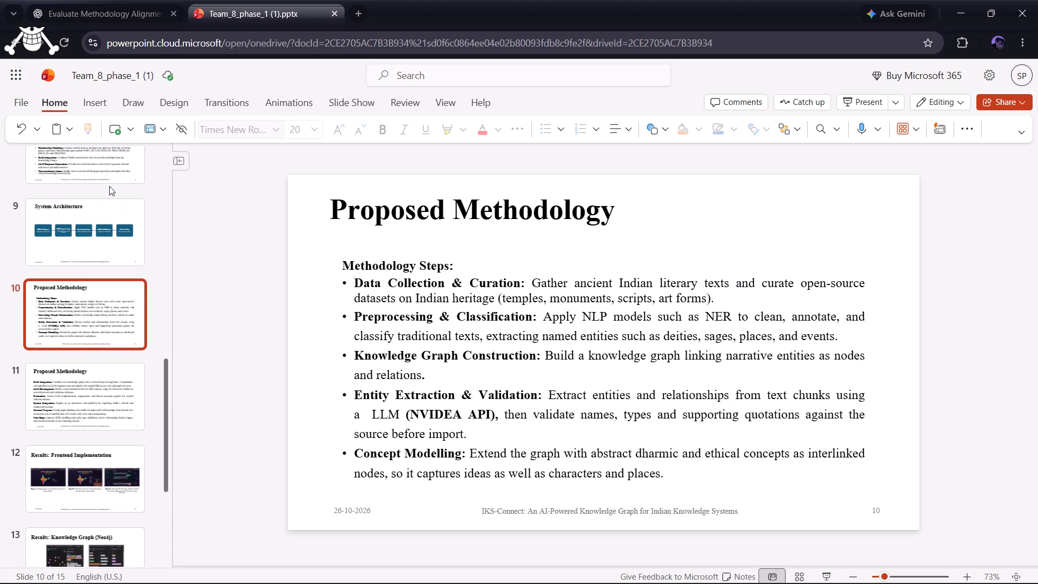
scroll(95, 286, up, 3)
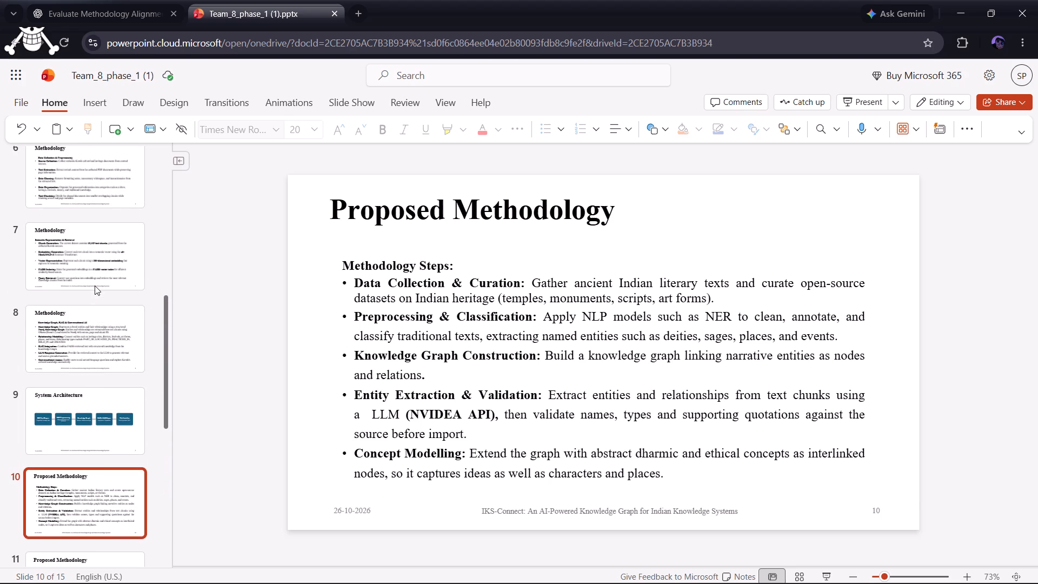
click(90, 326)
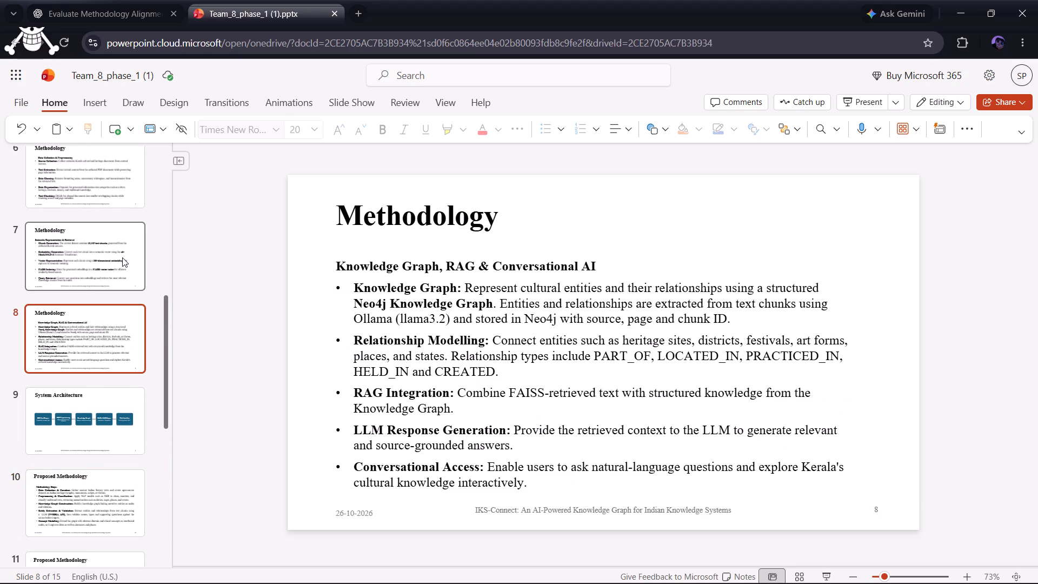
click(122, 257)
scroll(117, 261, up, 1)
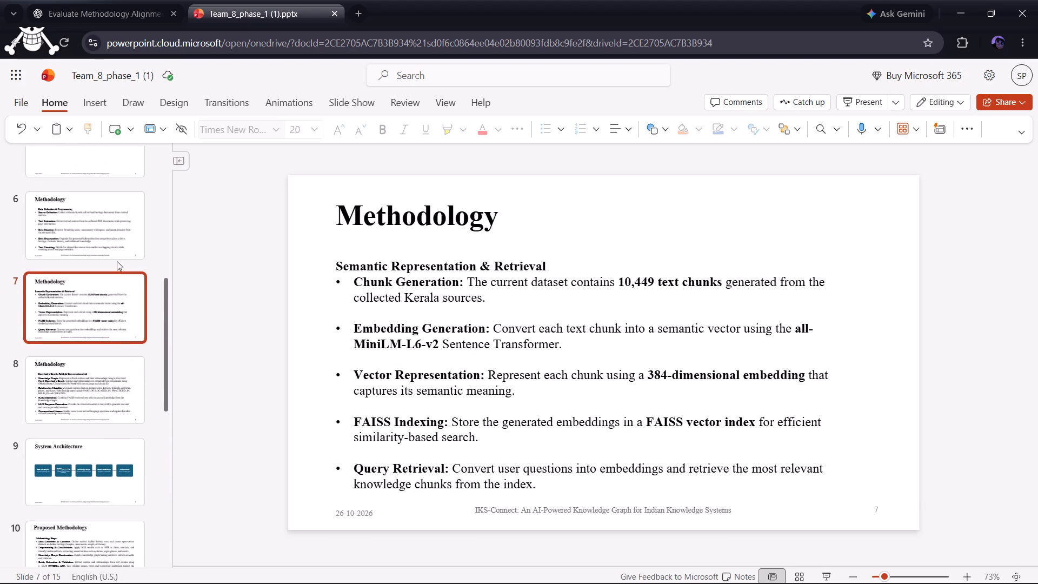
scroll(117, 261, up, 1)
click(105, 318)
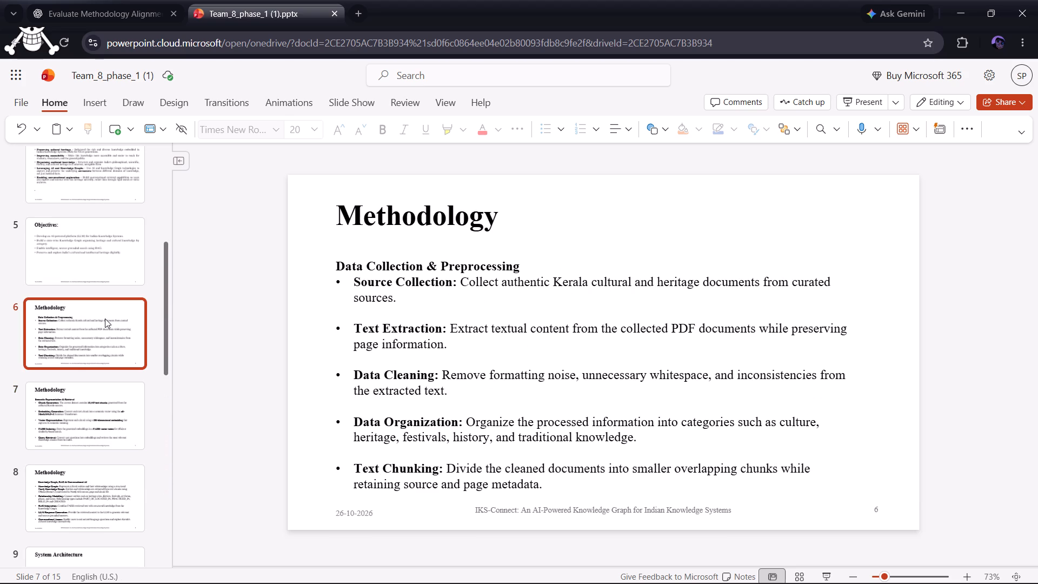
click(126, 249)
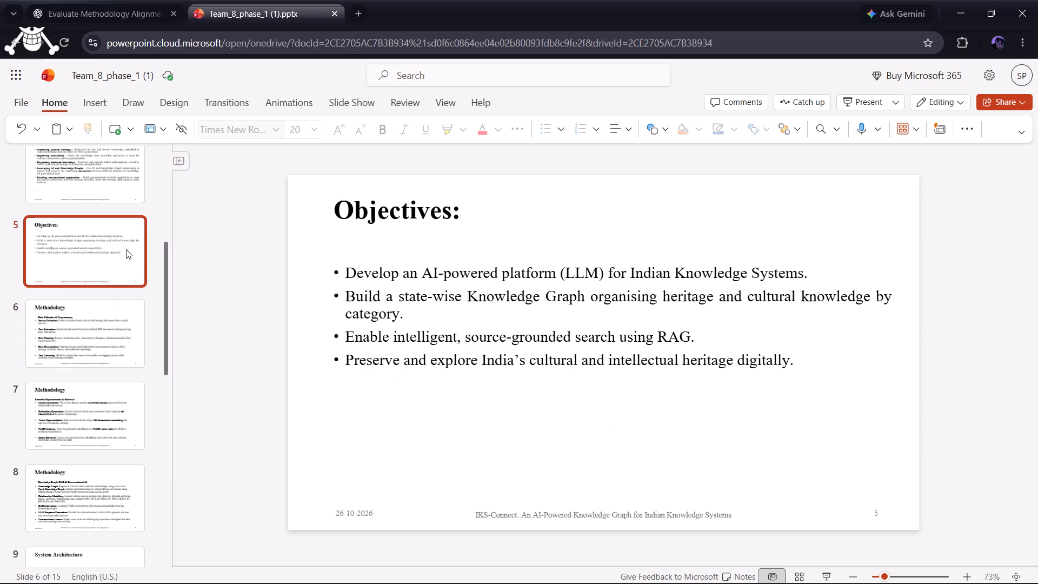
scroll(126, 249, up, 1)
click(98, 339)
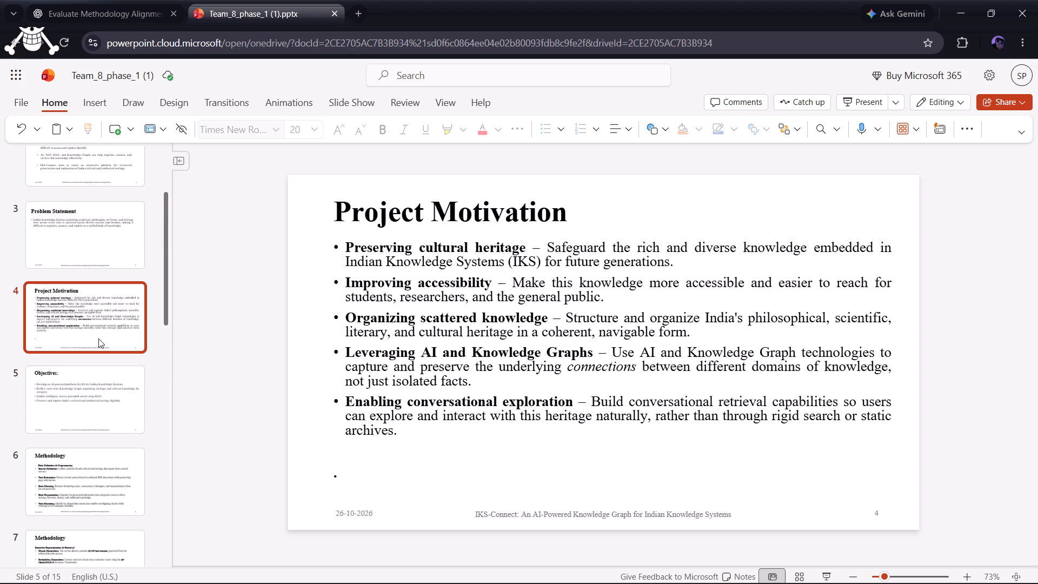
scroll(95, 271, up, 1)
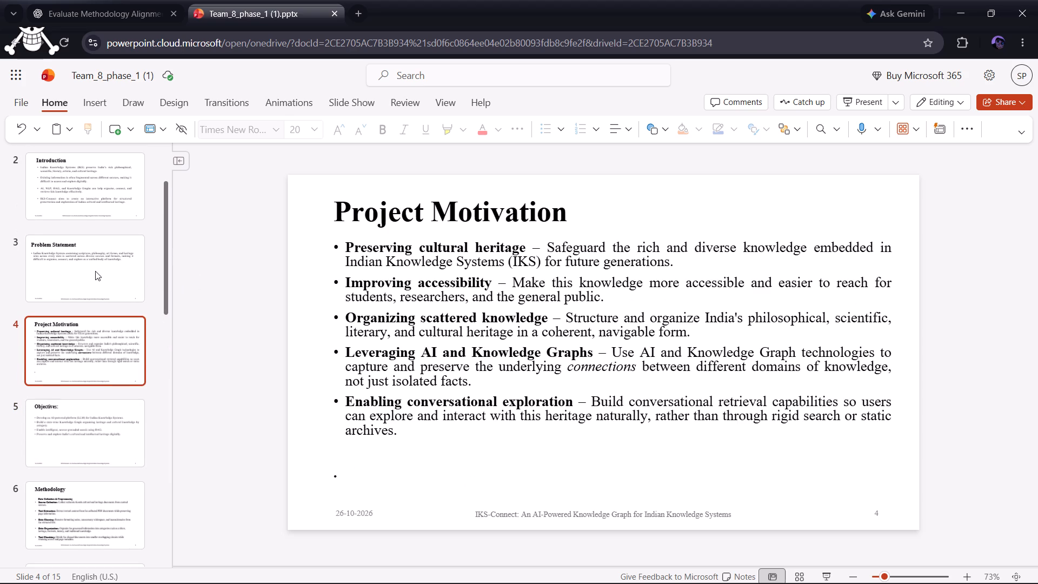
click(95, 271)
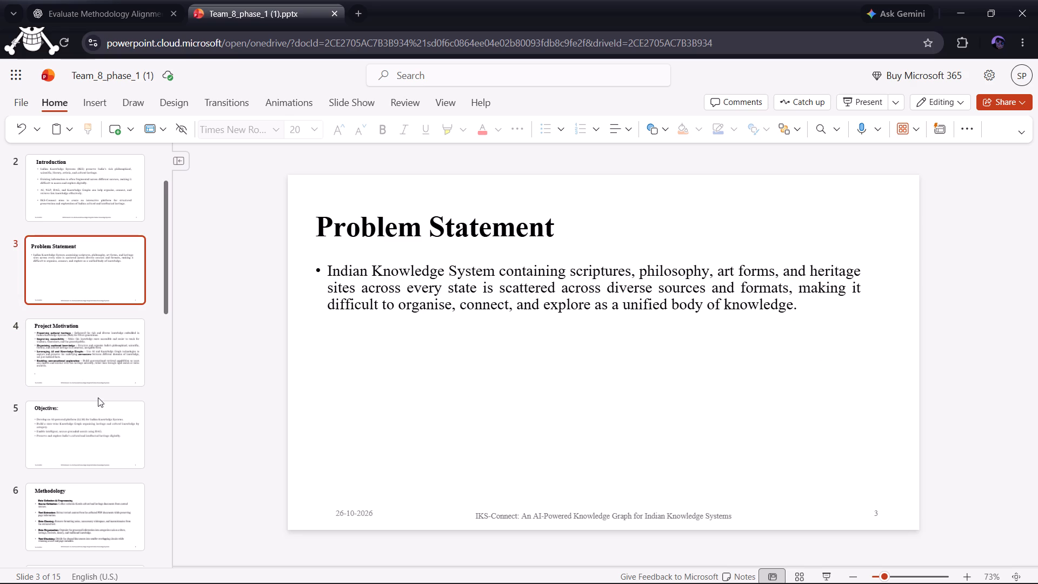
scroll(98, 397, down, 4)
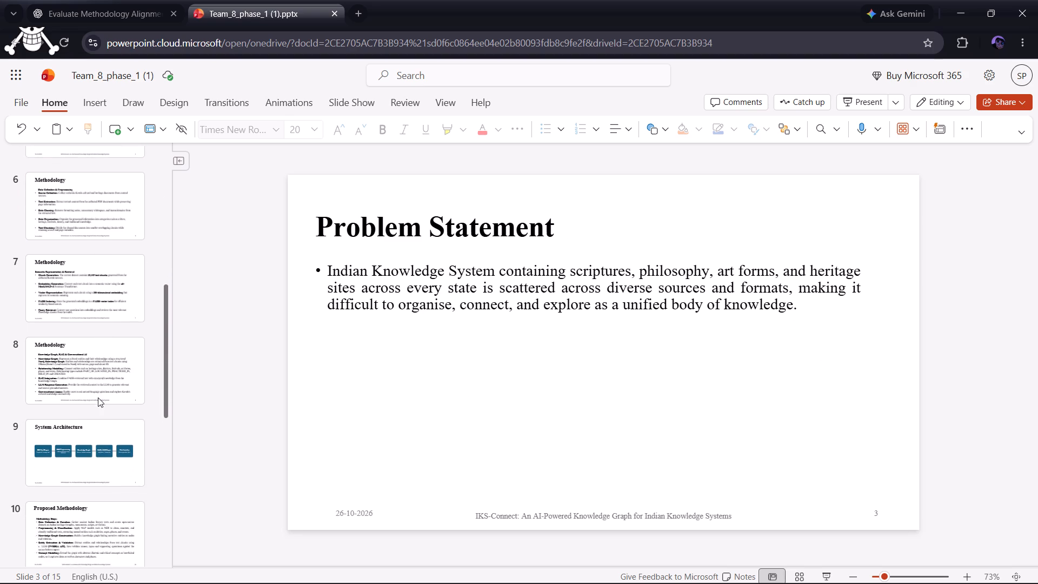
scroll(98, 397, down, 1)
click(92, 420)
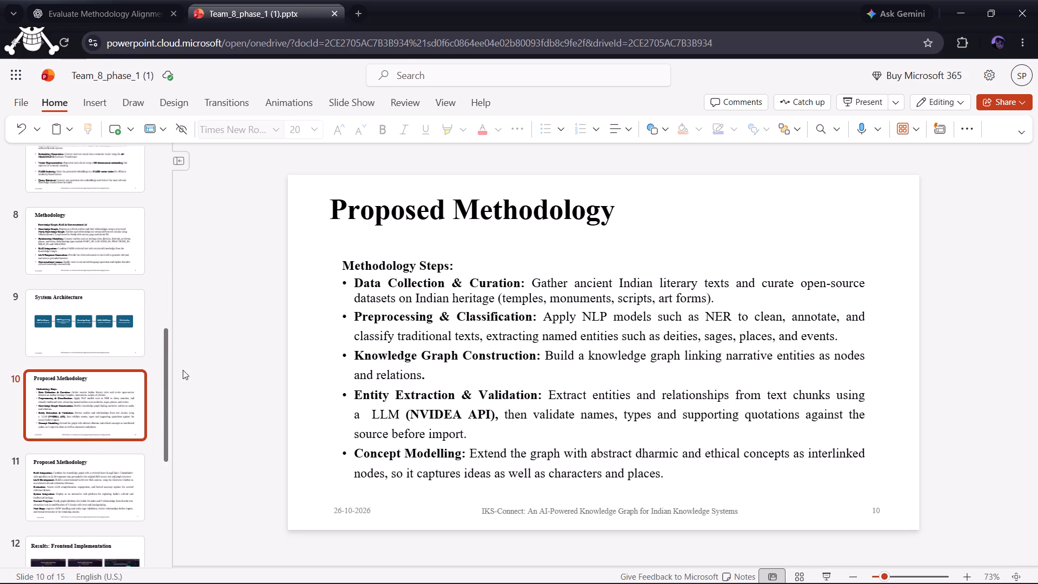
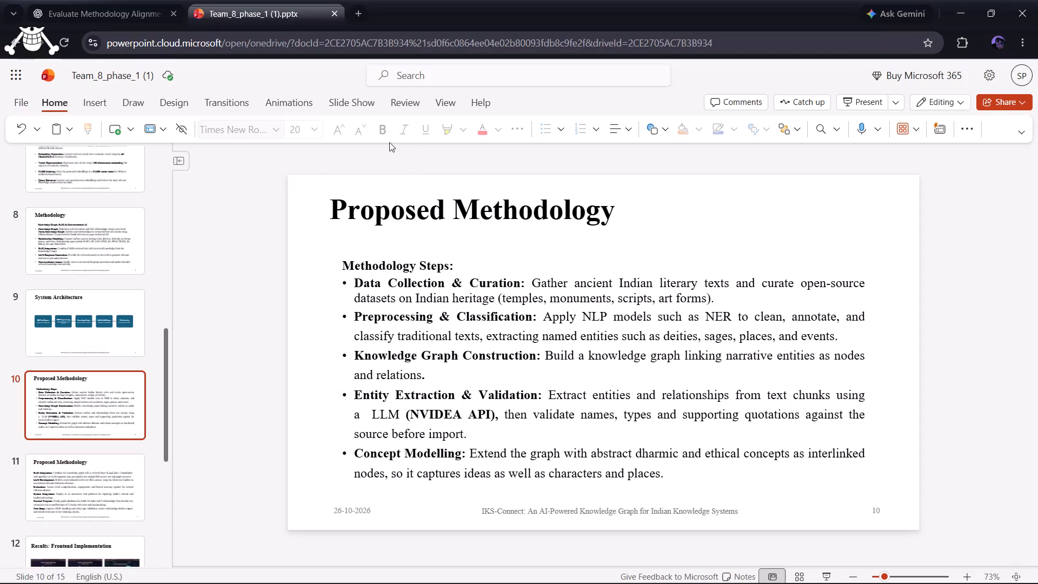
On slide 7, Methodology, remove the bold formatting from "FAISS vector index" in the FAISS Indexing bullet.
click(111, 256)
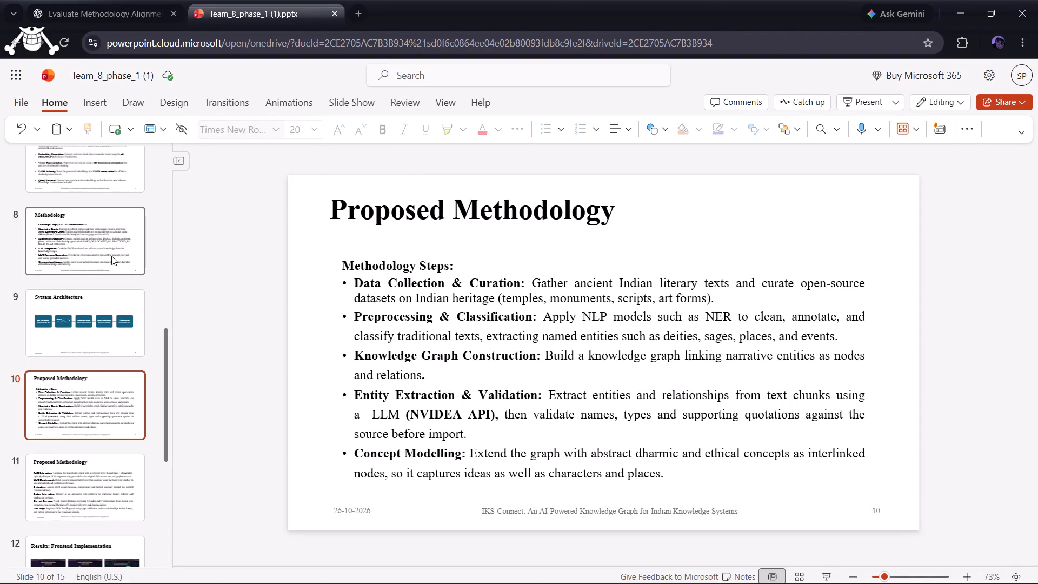
scroll(117, 308, up, 1)
click(97, 176)
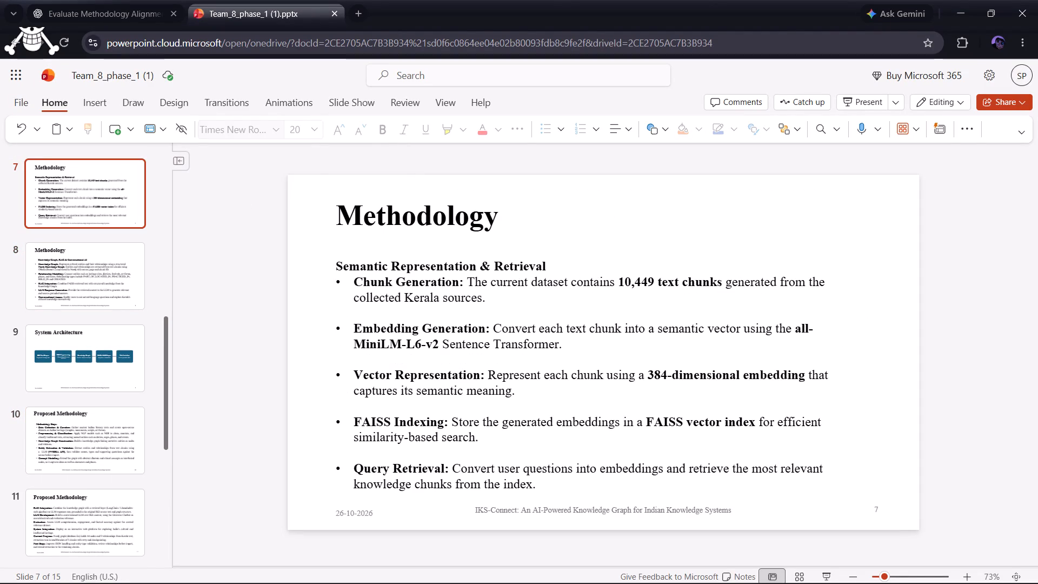
drag(753, 419, 645, 422)
click(392, 130)
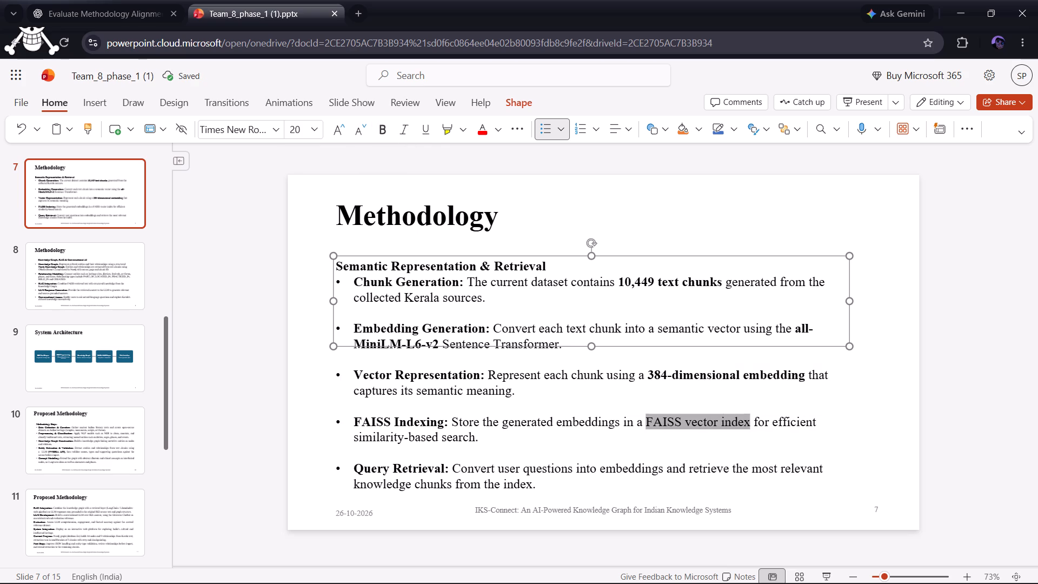
Remove the bold formatting from "384-dimensional embedding" in slide 7's Vector Representation bullet.
drag(803, 377, 638, 376)
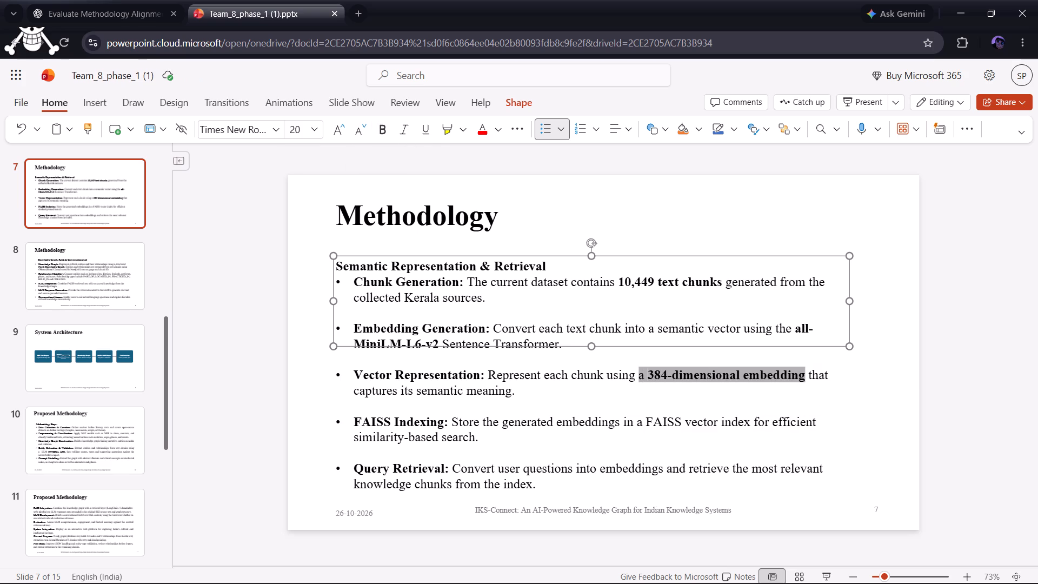
drag(638, 376, 647, 374)
click(372, 129)
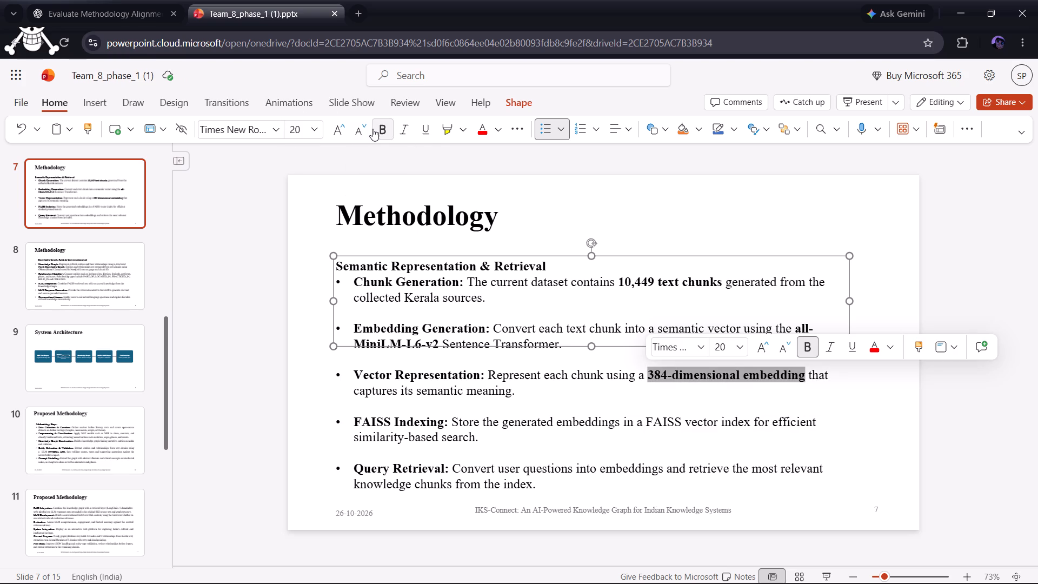
Remove the bold formatting from "all-MiniLM-L6-v2" in slide 7's Embedding Generation bullet.
click(813, 331)
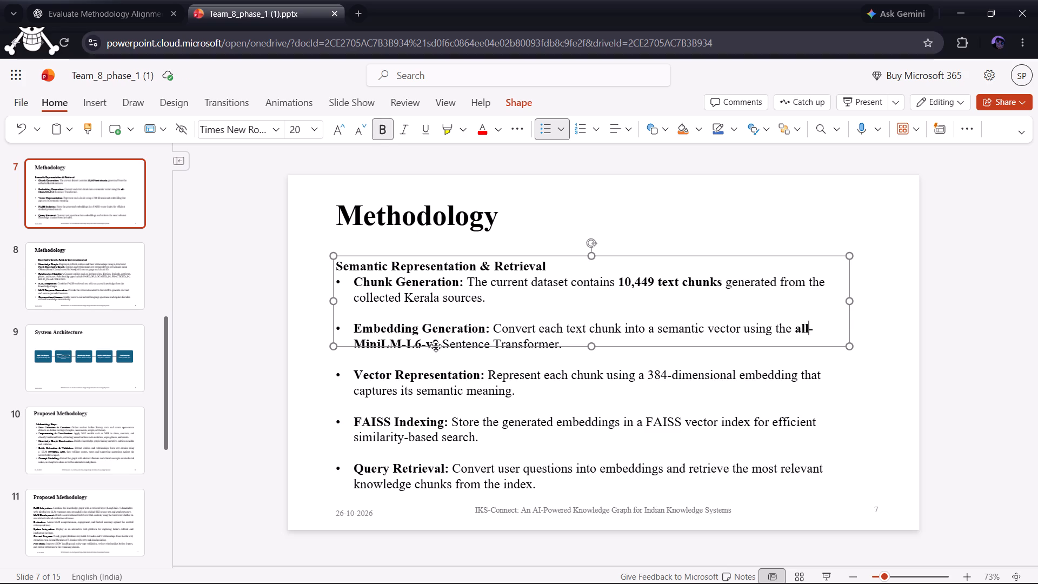
click(435, 352)
drag(435, 352, 436, 319)
drag(436, 319, 797, 333)
click(390, 131)
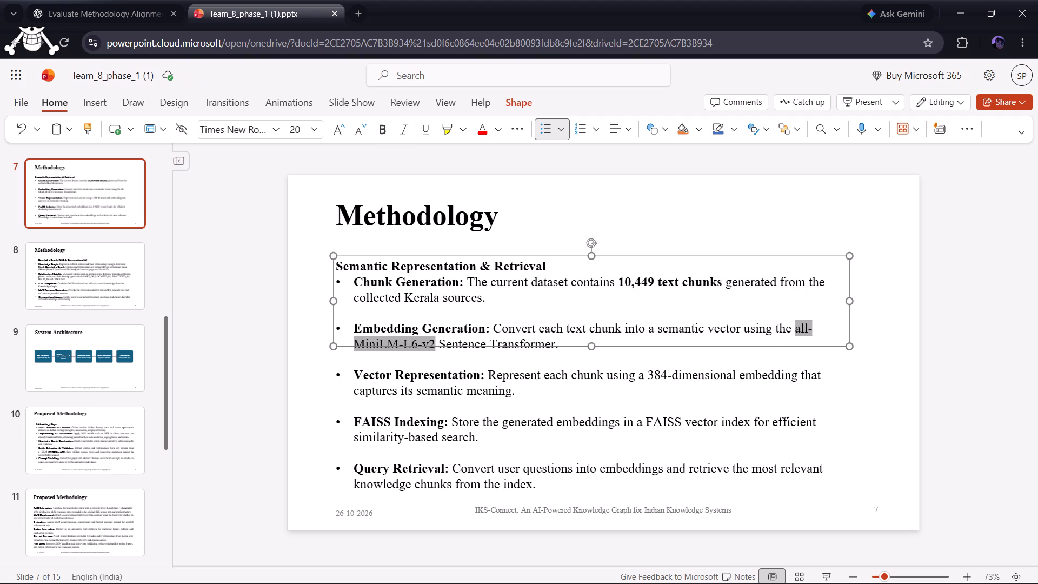
Remove the bold formatting from "10,449 text chunks" in slide 7's Chunk Generation bullet.
drag(618, 281, 717, 282)
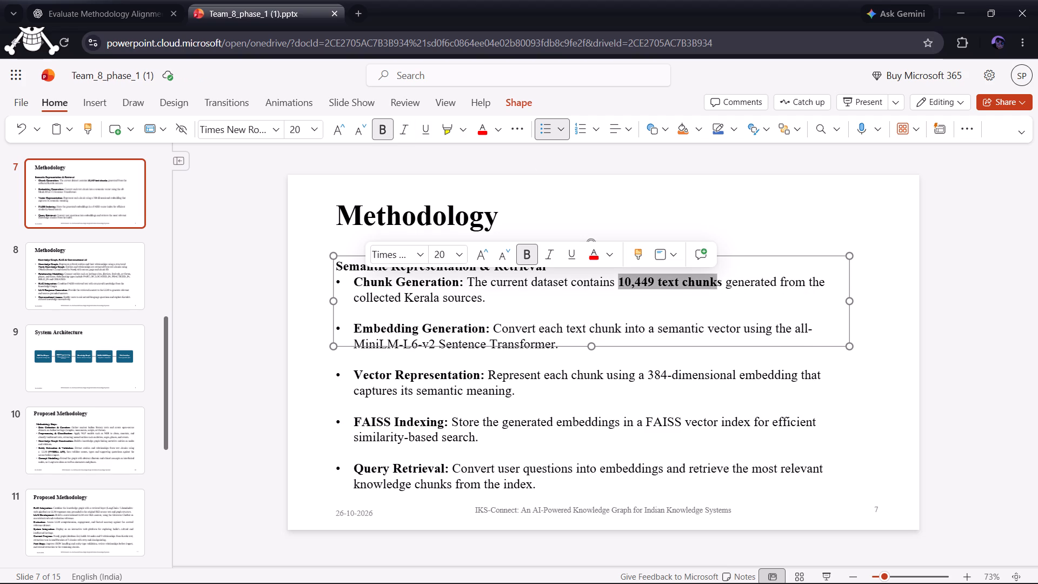
click(523, 250)
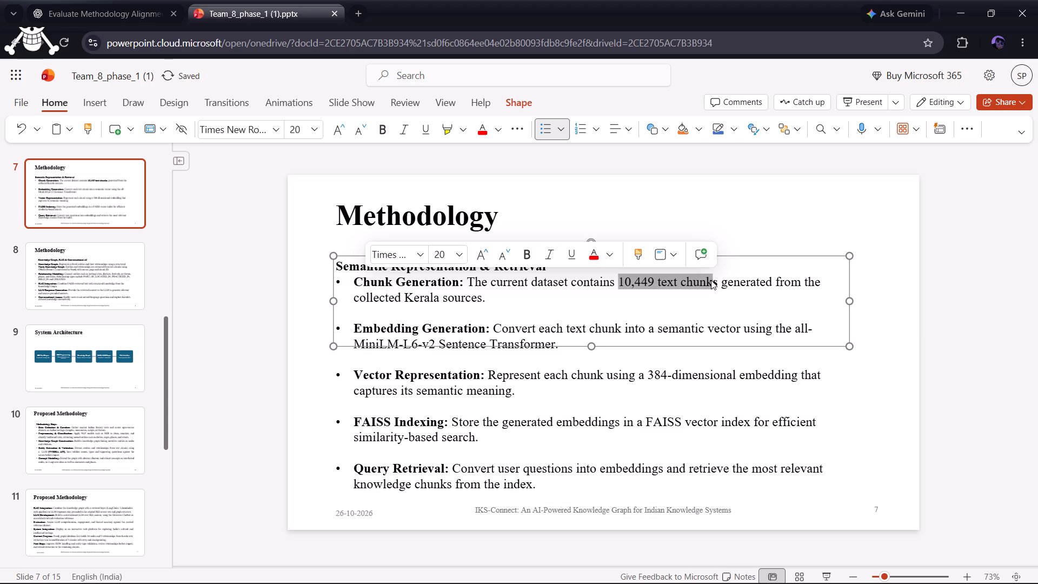
click(714, 280)
click(714, 280)
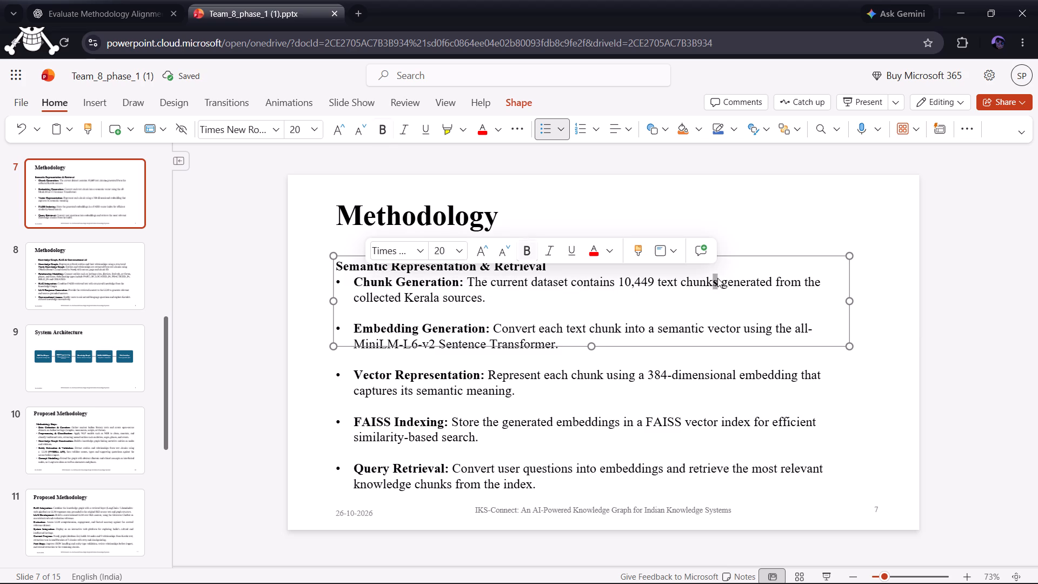
click(530, 249)
click(888, 350)
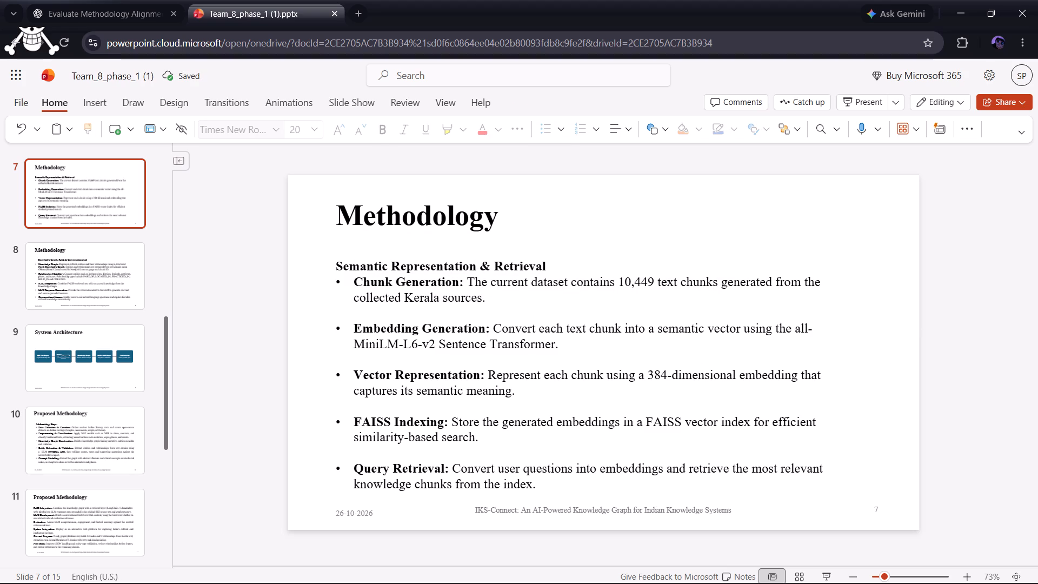
Copy the full problem statement text from slide 3, Problem Statement.
key(Up)
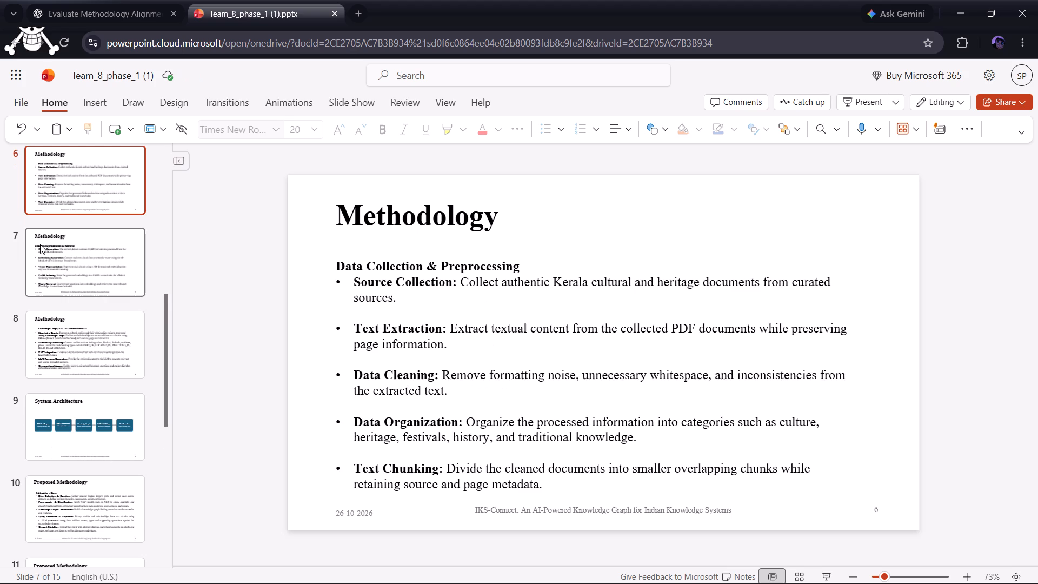
key(Up)
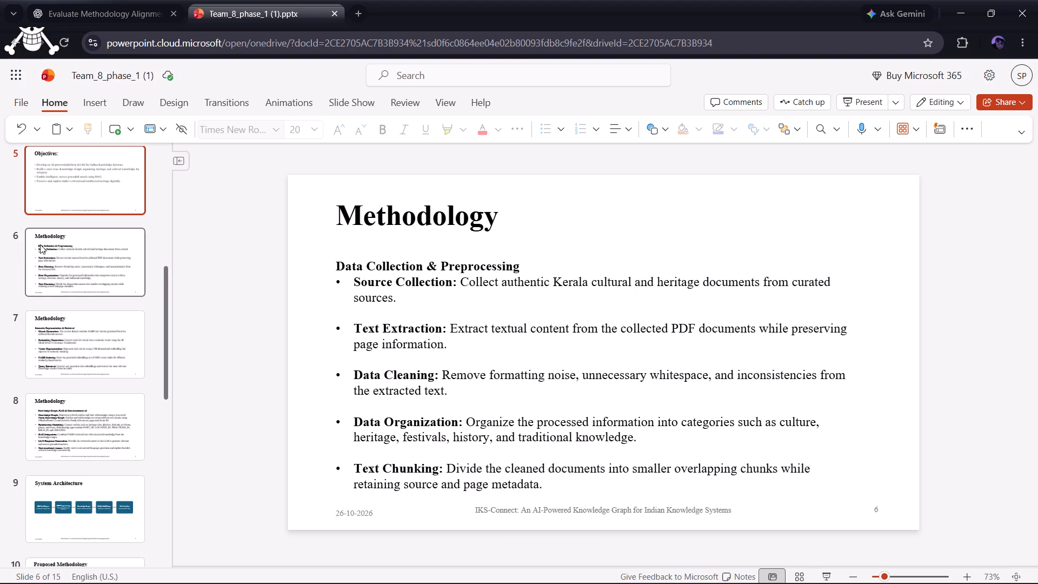
key(Up)
key(Up)
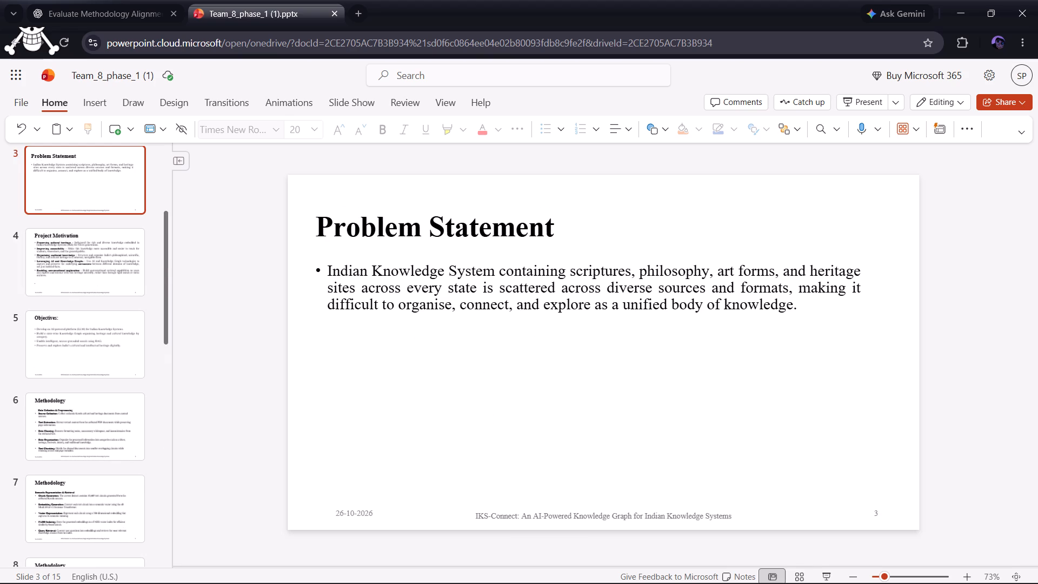
drag(797, 306, 351, 274)
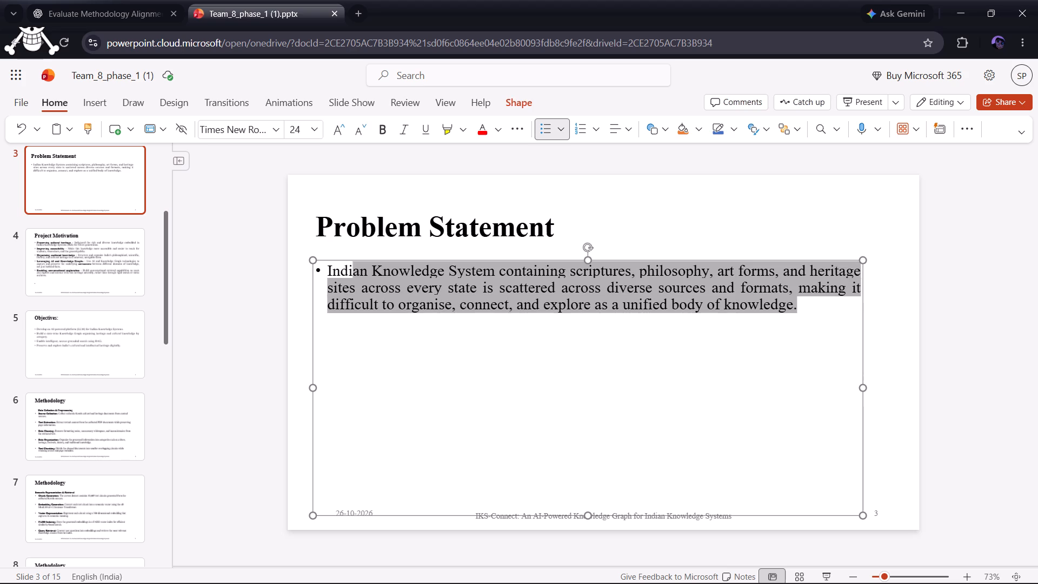
drag(351, 274, 329, 269)
key(ctrl+c)
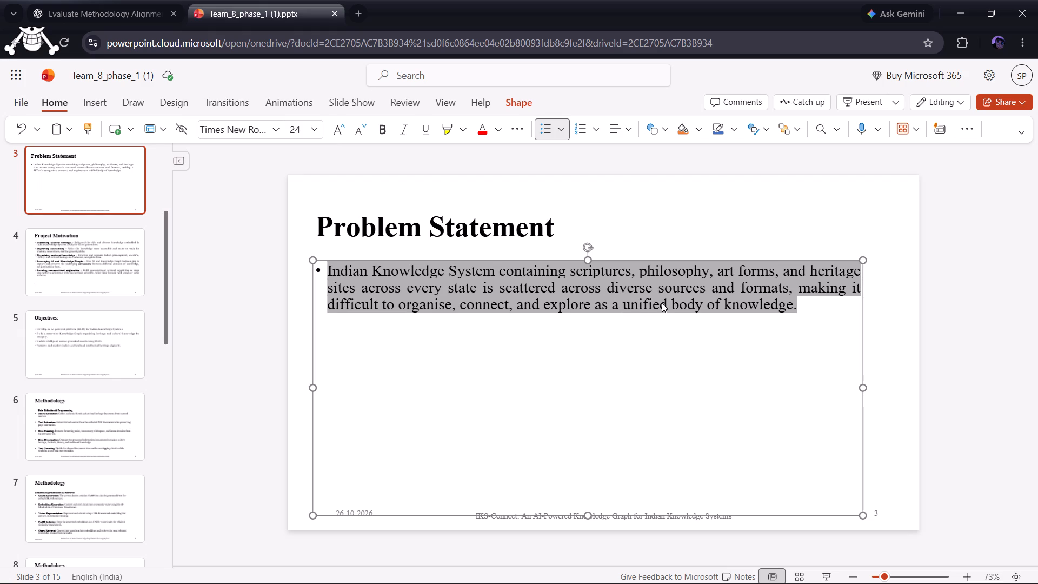
key(ctrl+v)
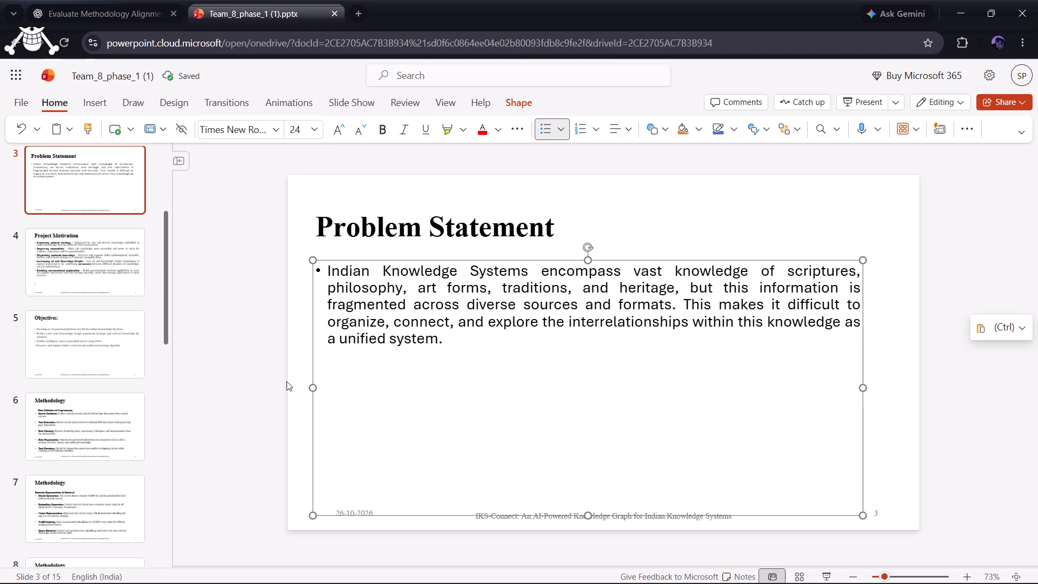
click(251, 345)
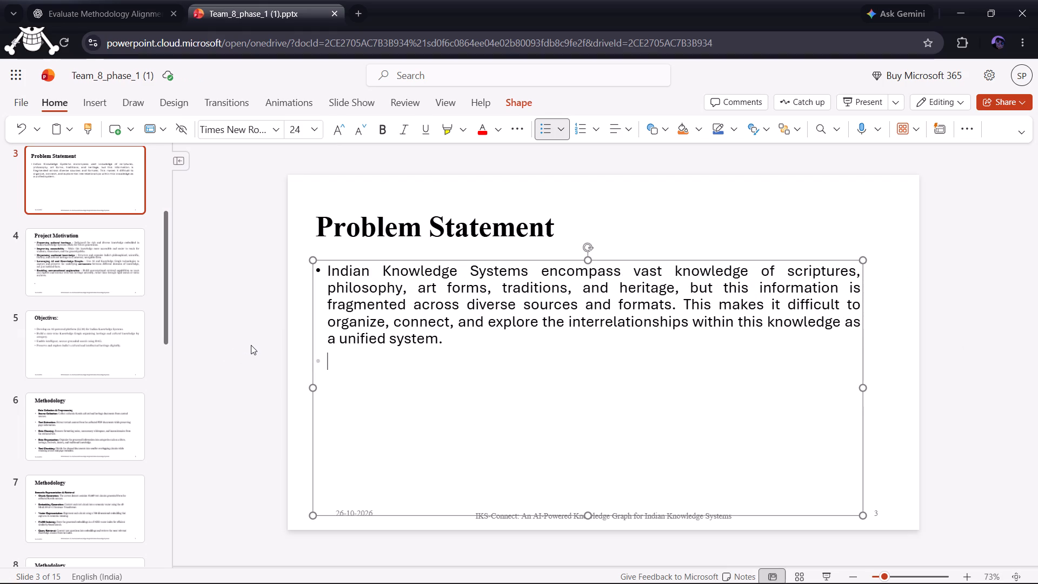
Review the opening slides of the presentation, from the title slide through Project Motivation on slide 4.
scroll(74, 244, up, 3)
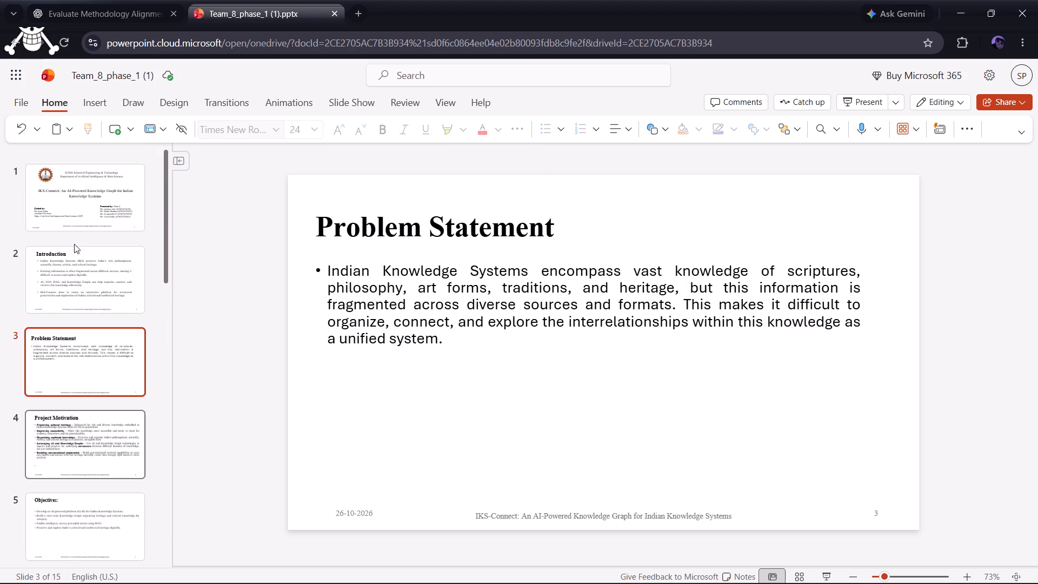
click(98, 280)
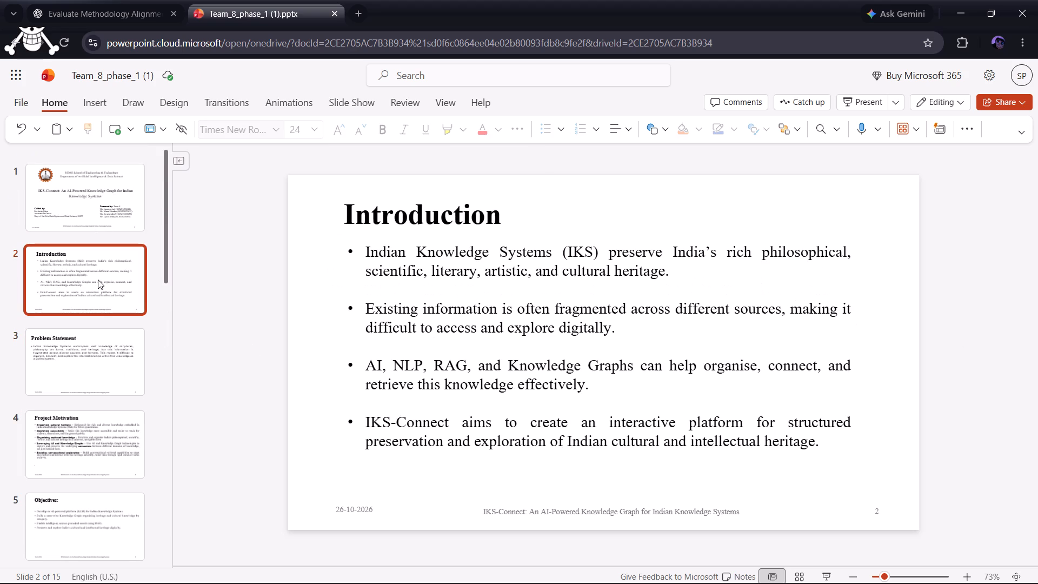
click(98, 181)
key(Down)
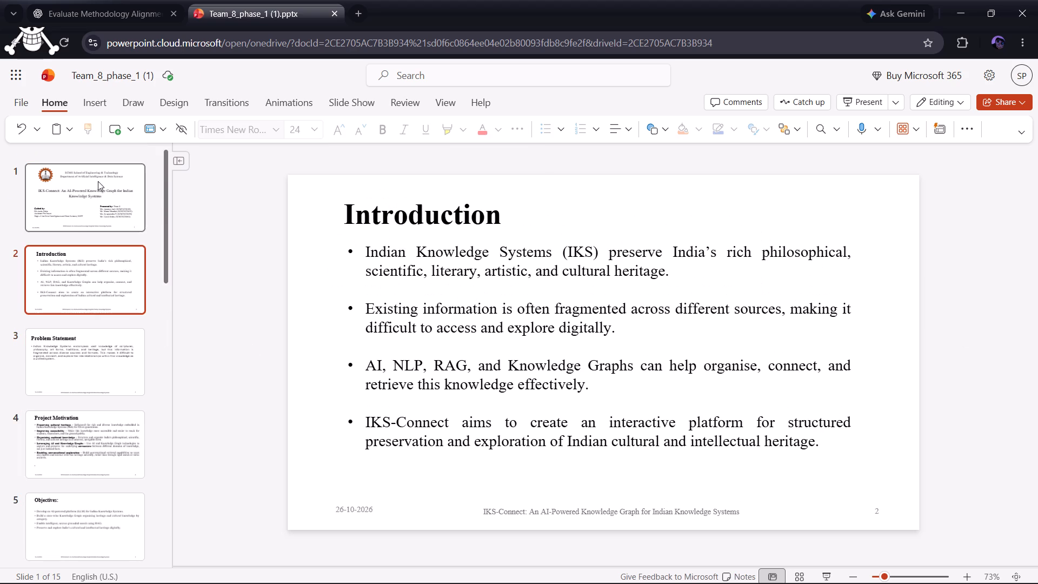
key(Down)
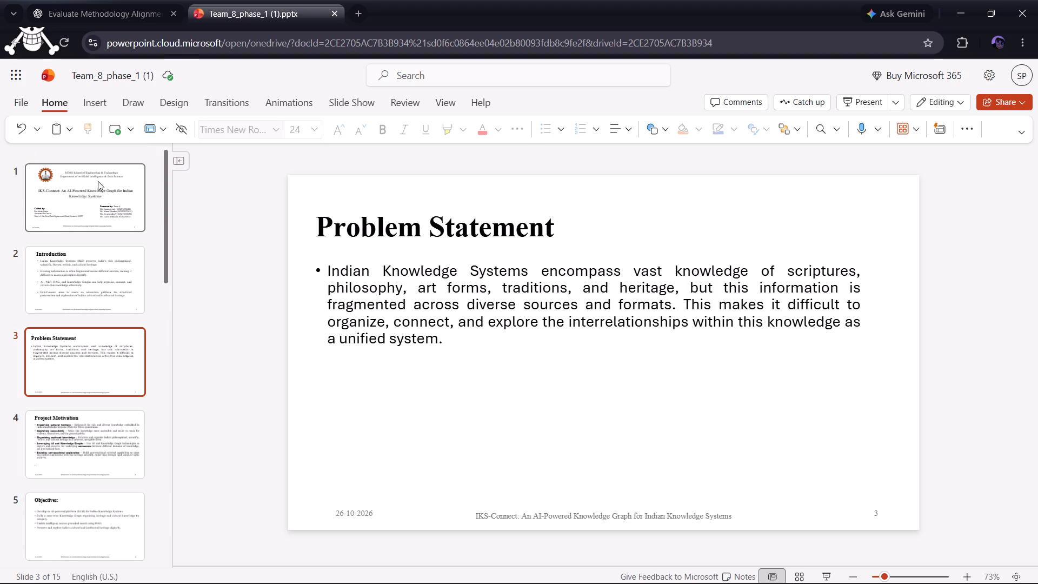
key(Down)
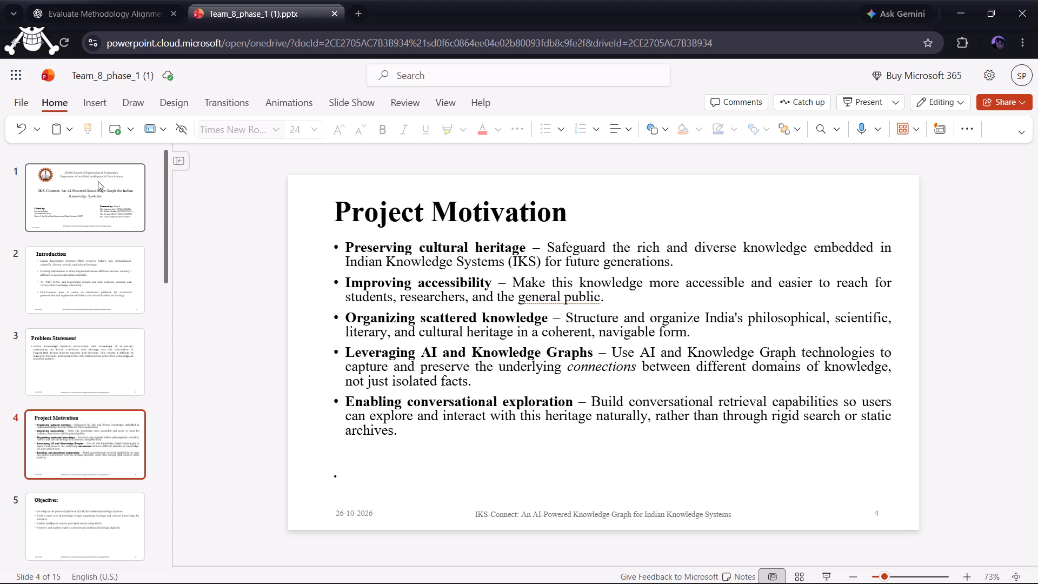
Remove the empty bullet and blank lines at the end of the Project Motivation list on slide 4.
click(350, 480)
key(BackSpace)
key(BackSpace)
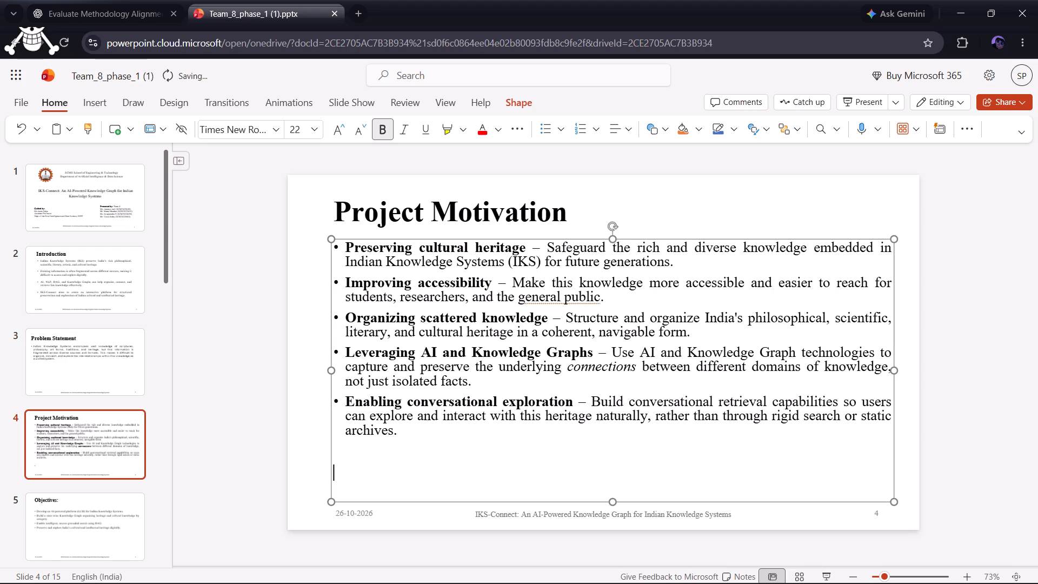
key(BackSpace)
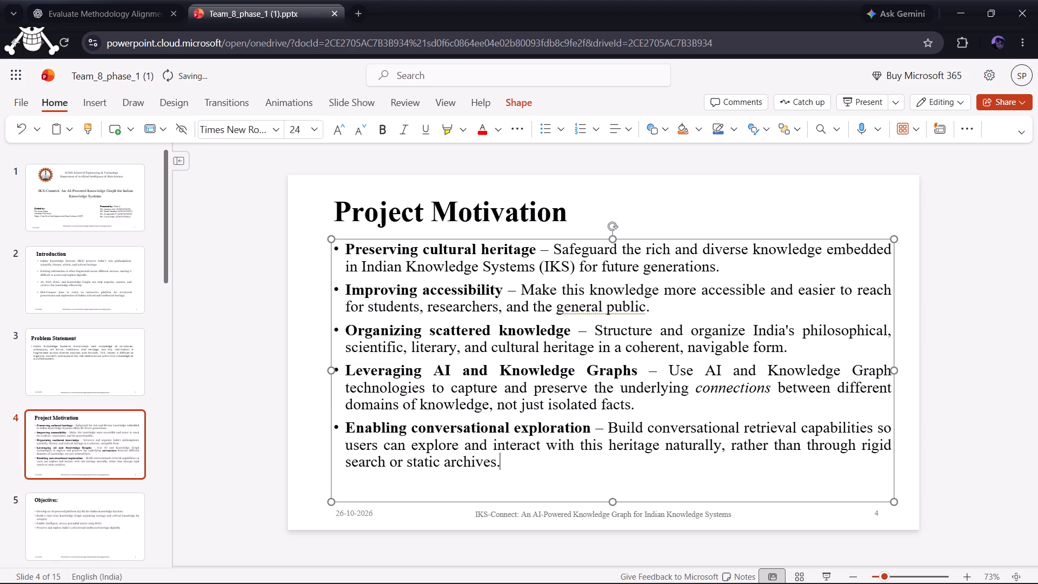
click(212, 360)
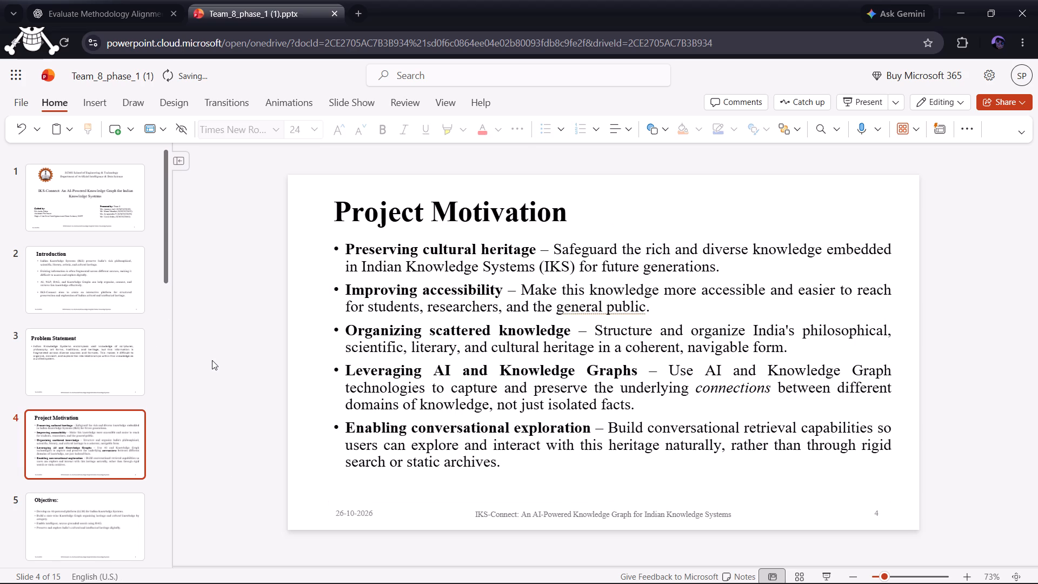
Review the slides from Objectives on slide 5 through Proposed Methodology on slide 10.
key(Down)
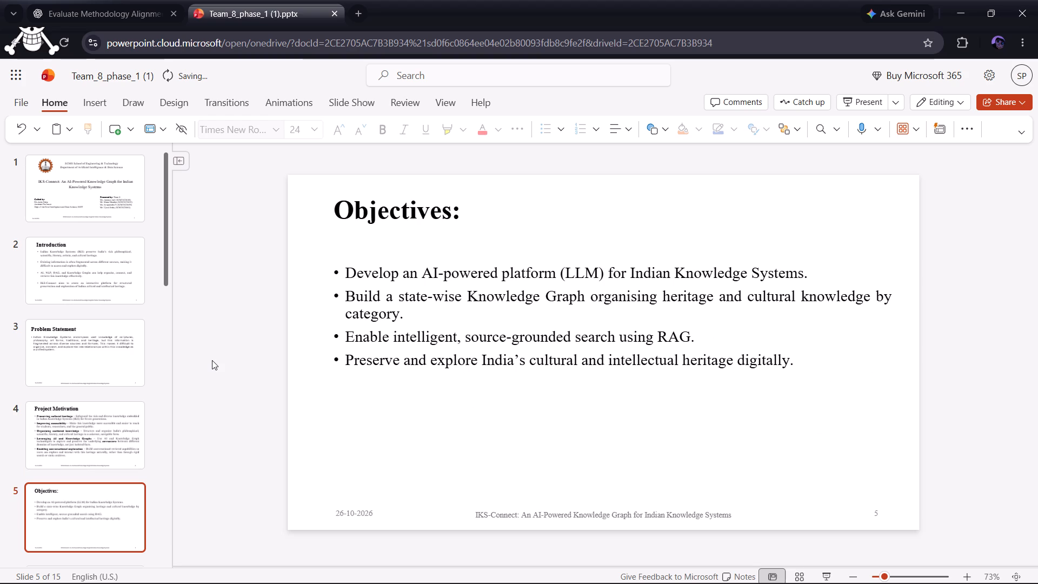
key(Down)
key(Up)
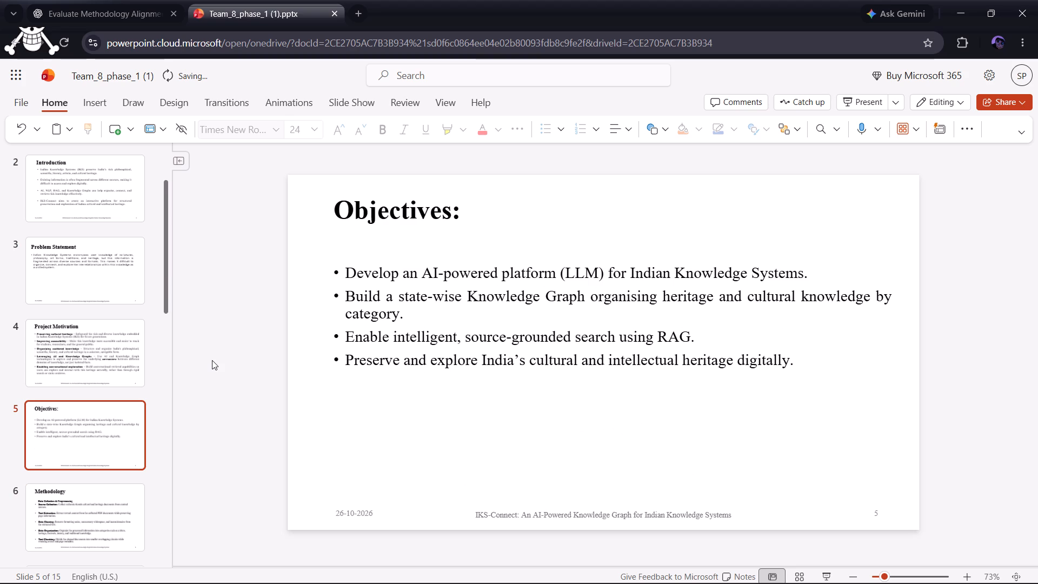
key(Down)
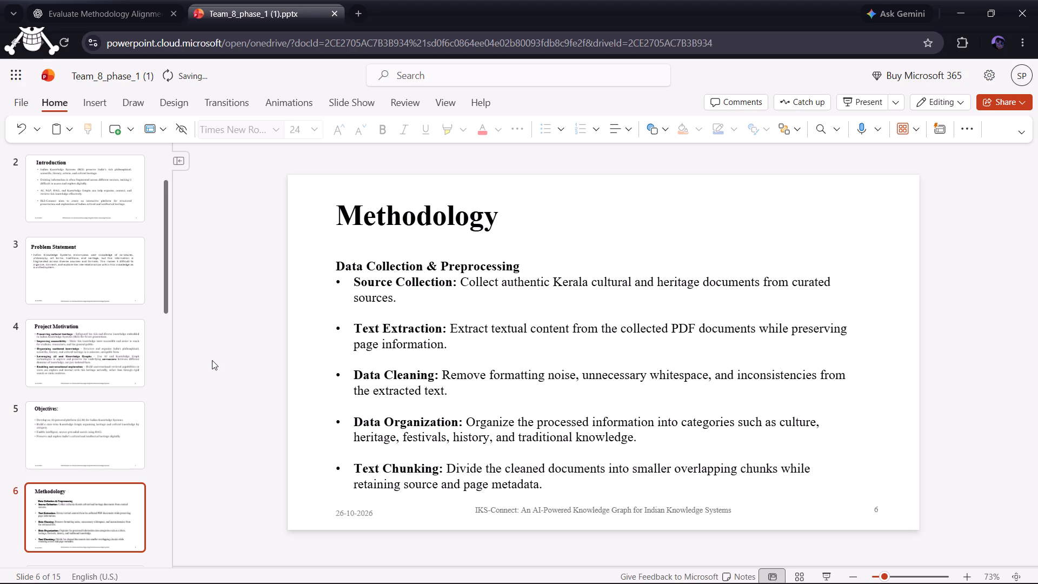
key(Left)
key(Left)
key(Left)
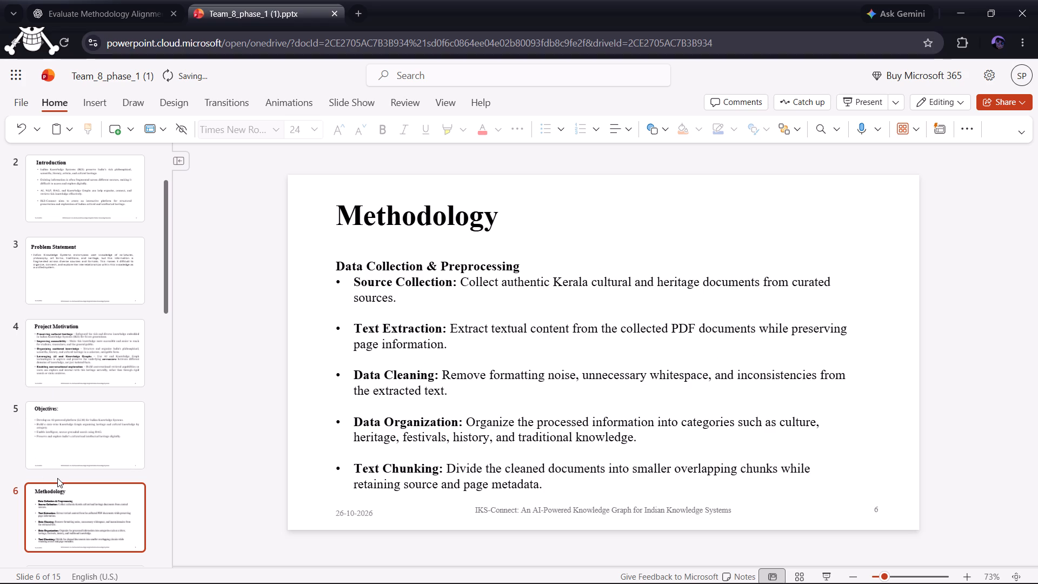
key(Down)
key(Down)
key(Down)
key(Down)
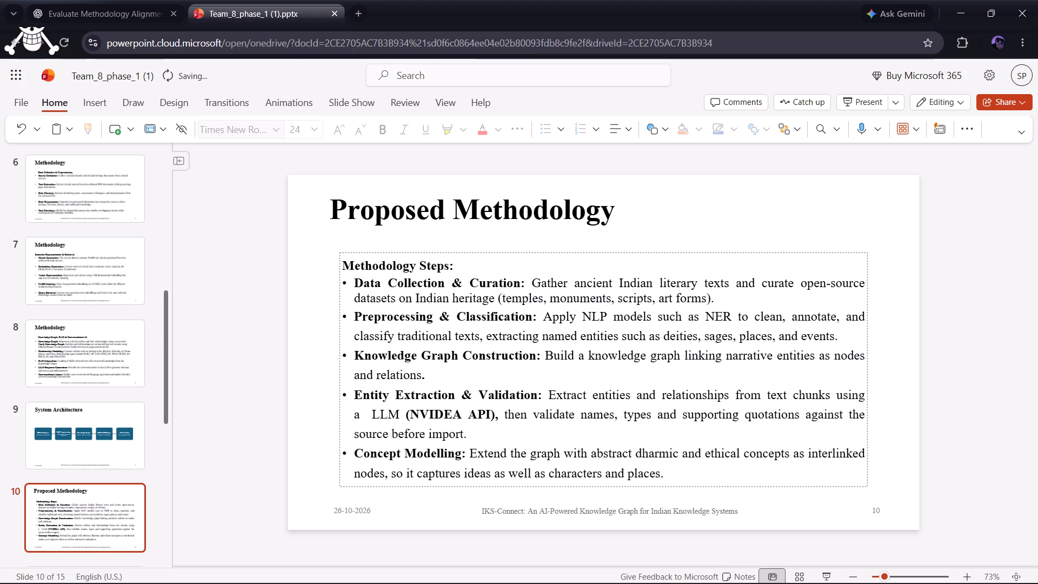
Extend the Data Collection & Curation bullet on slide 10 with ", using web scrapping tools." at its end.
click(719, 299)
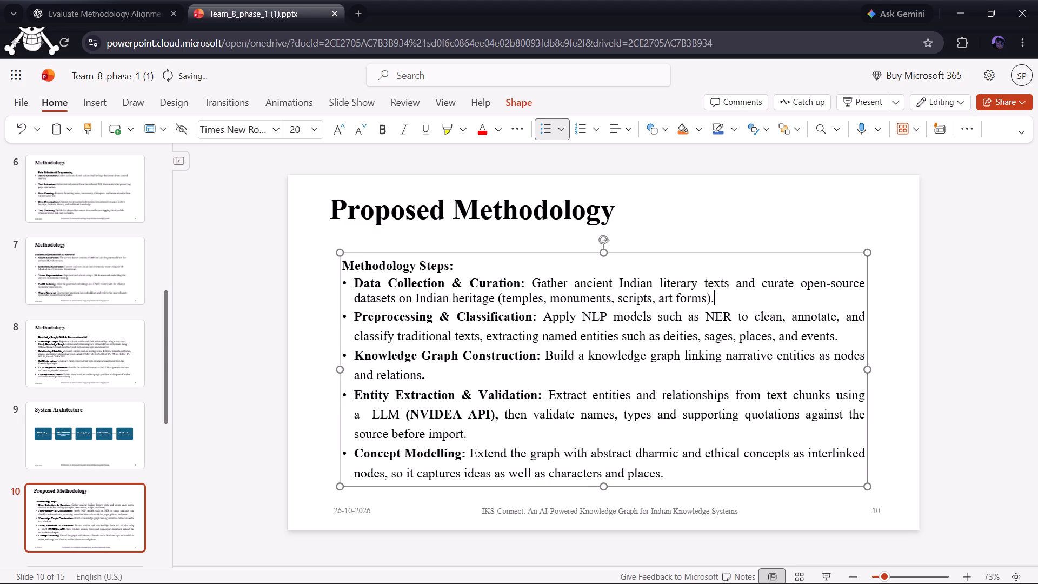
key(BackSpace)
key(space)
text(, using web)
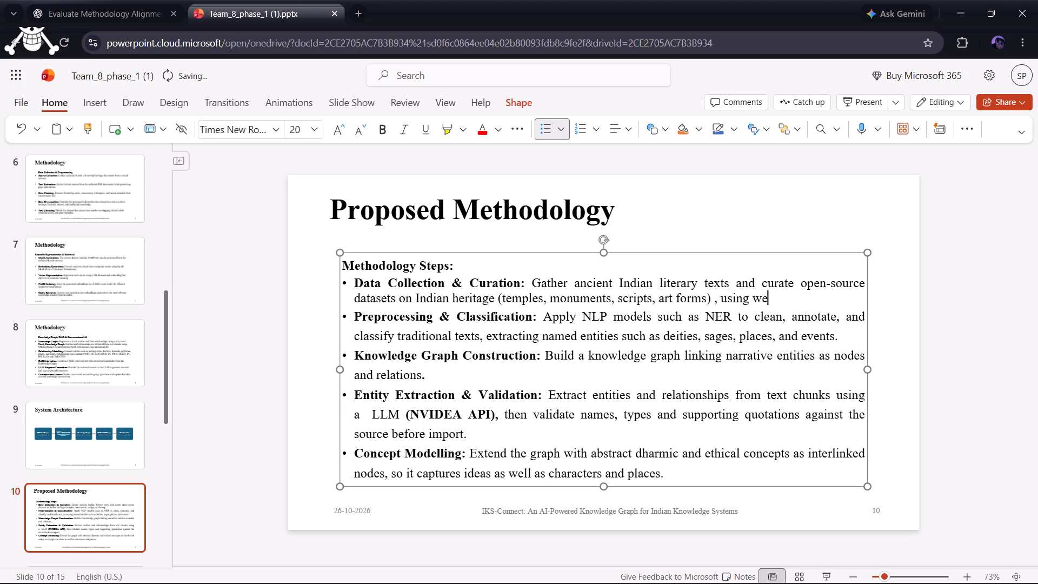
key(space)
text(scrapping t)
text(ools)
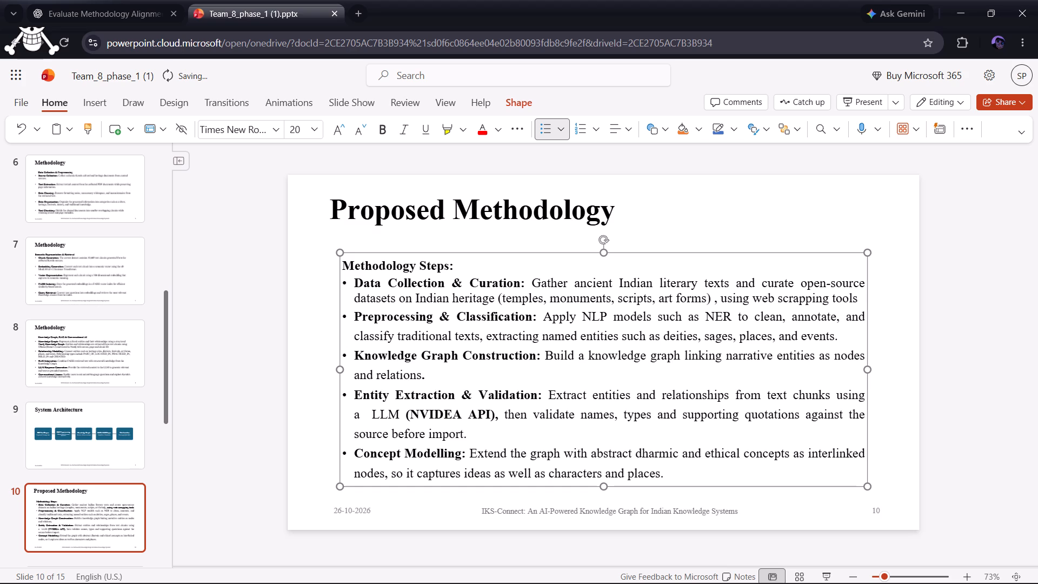
key(period)
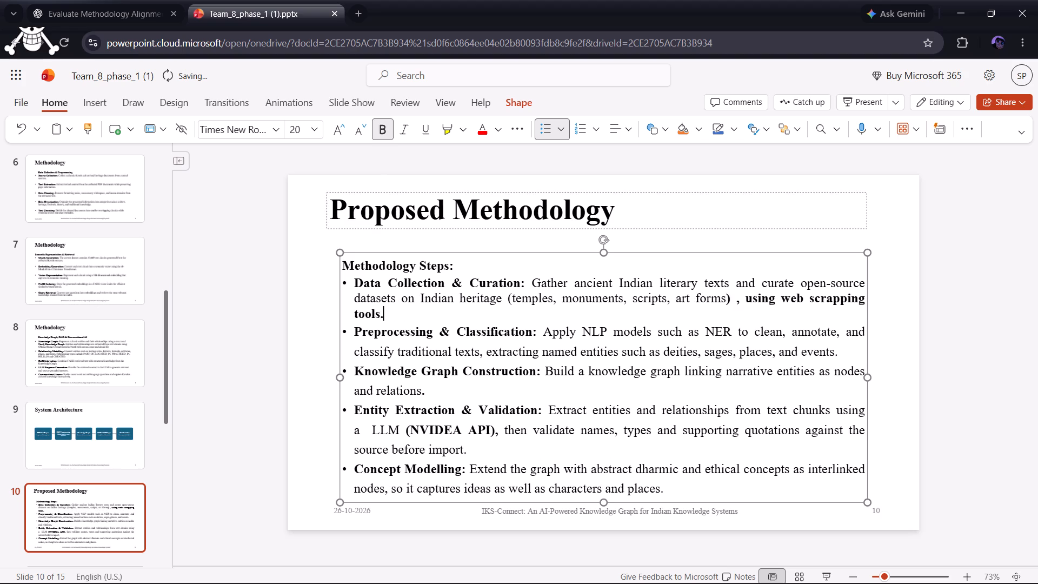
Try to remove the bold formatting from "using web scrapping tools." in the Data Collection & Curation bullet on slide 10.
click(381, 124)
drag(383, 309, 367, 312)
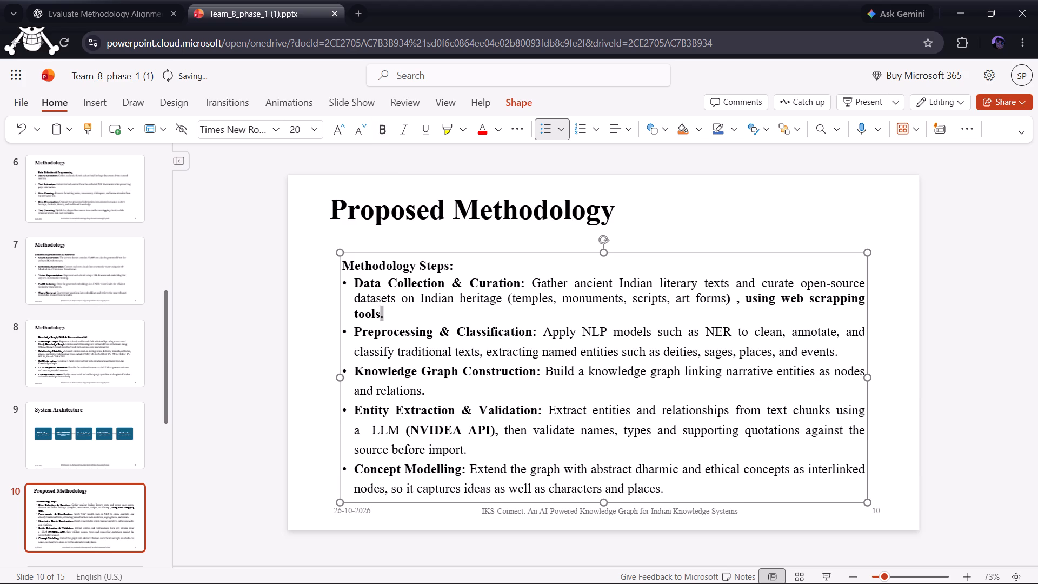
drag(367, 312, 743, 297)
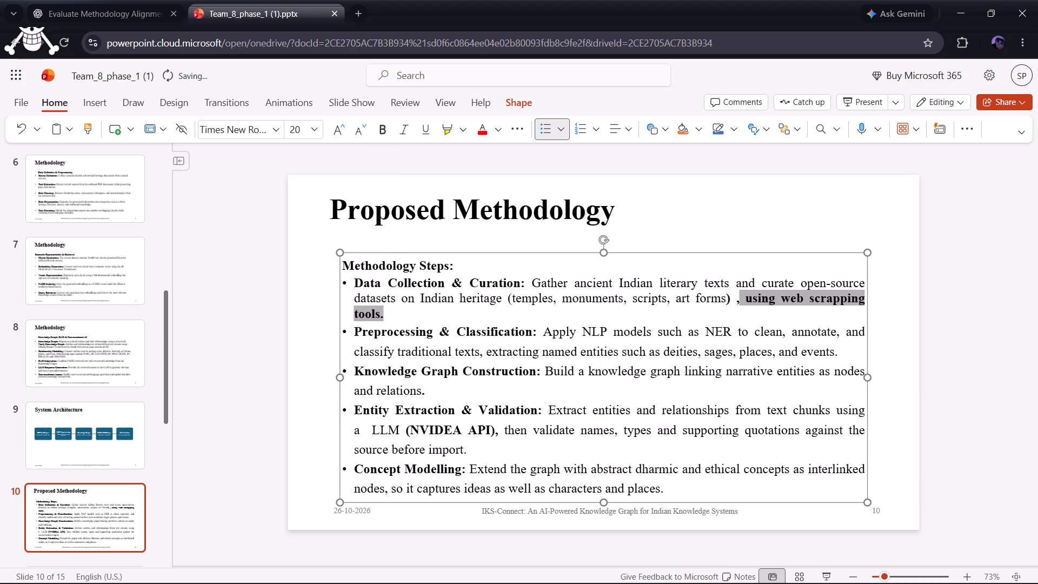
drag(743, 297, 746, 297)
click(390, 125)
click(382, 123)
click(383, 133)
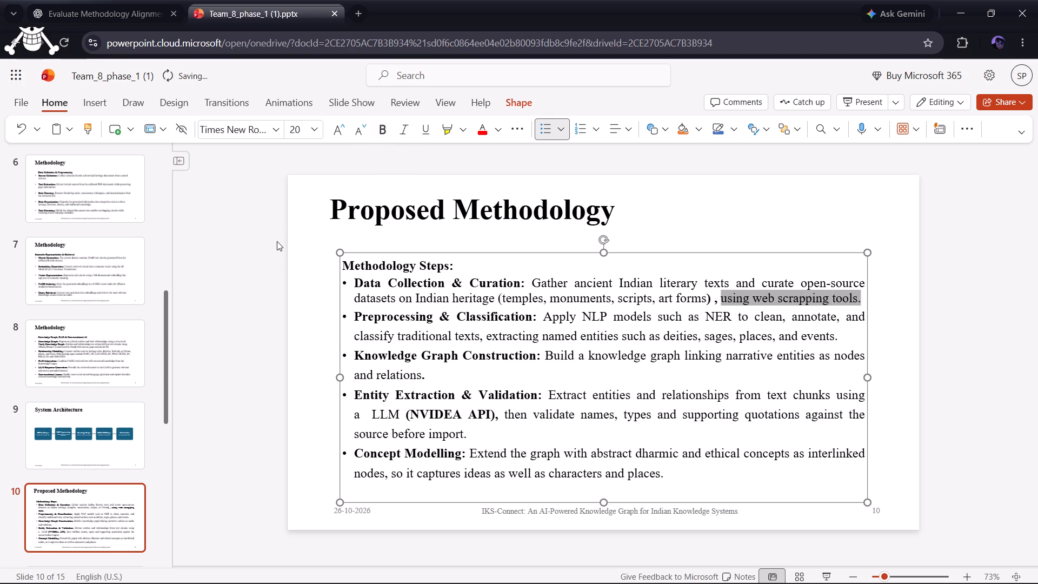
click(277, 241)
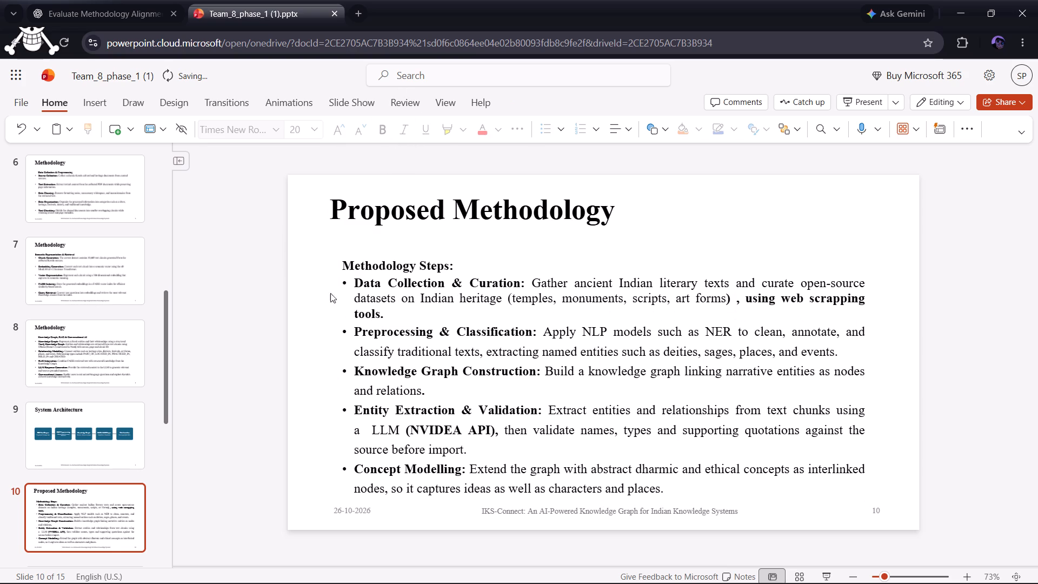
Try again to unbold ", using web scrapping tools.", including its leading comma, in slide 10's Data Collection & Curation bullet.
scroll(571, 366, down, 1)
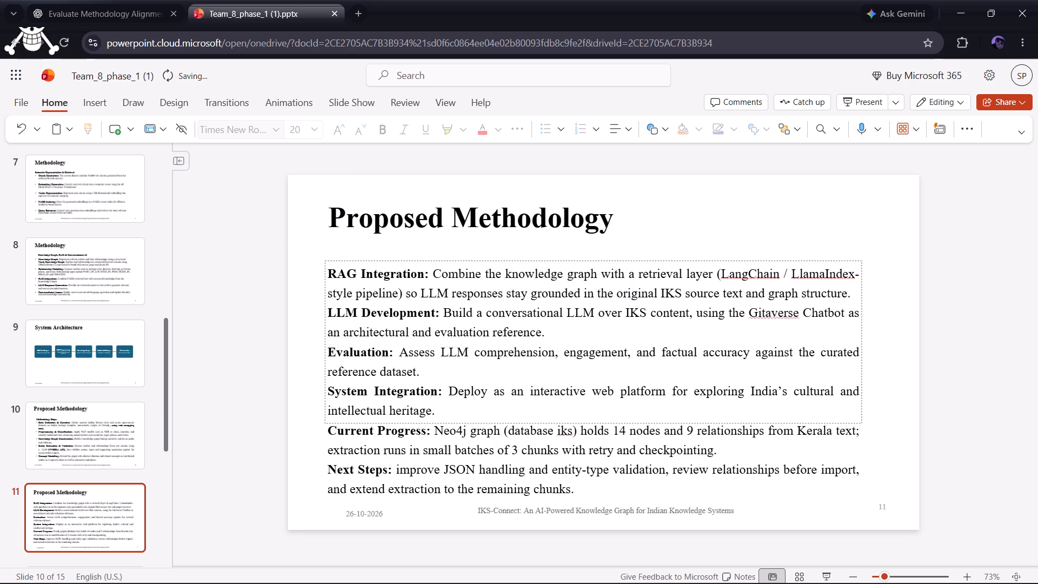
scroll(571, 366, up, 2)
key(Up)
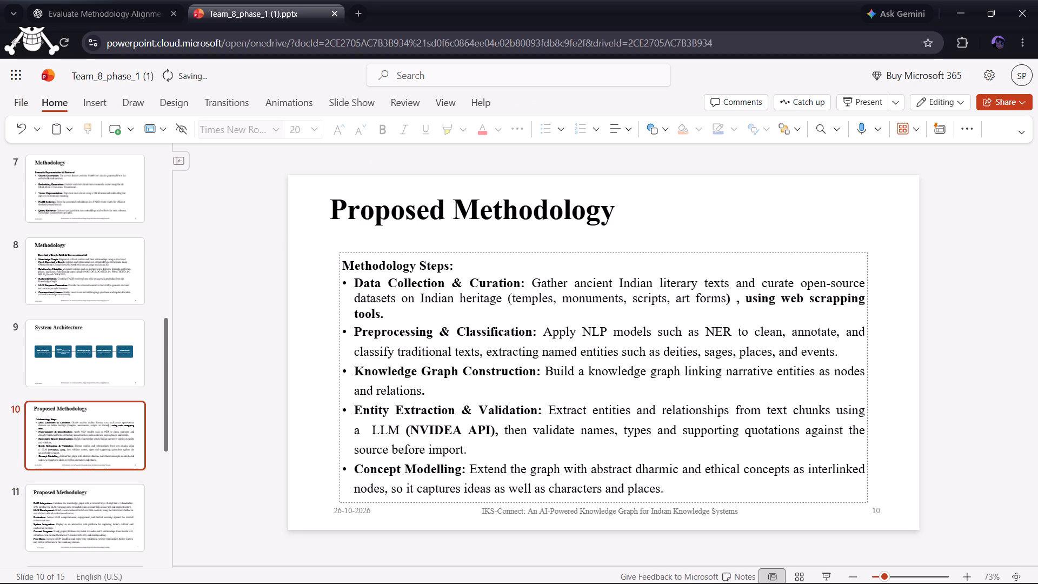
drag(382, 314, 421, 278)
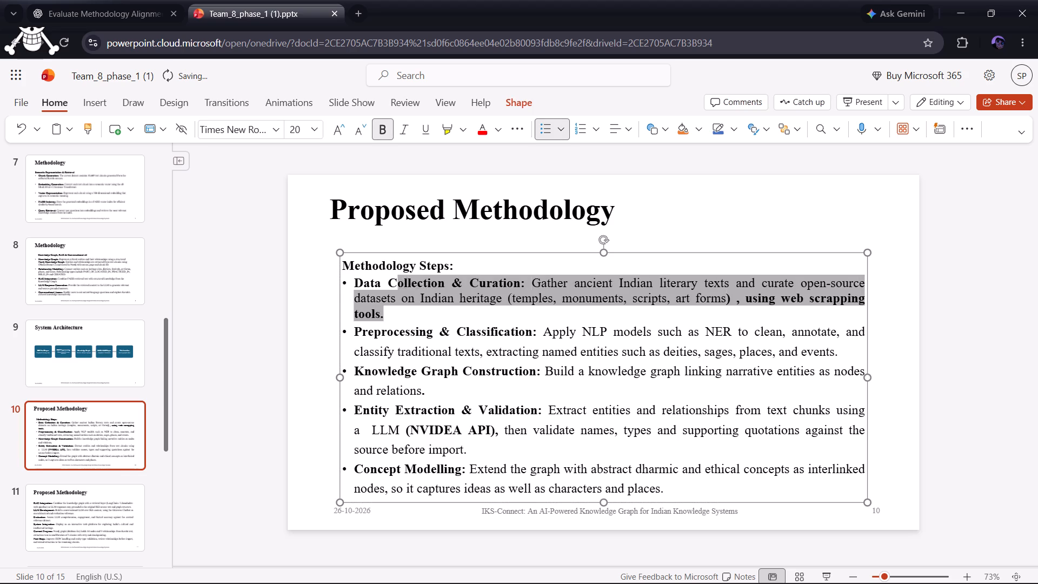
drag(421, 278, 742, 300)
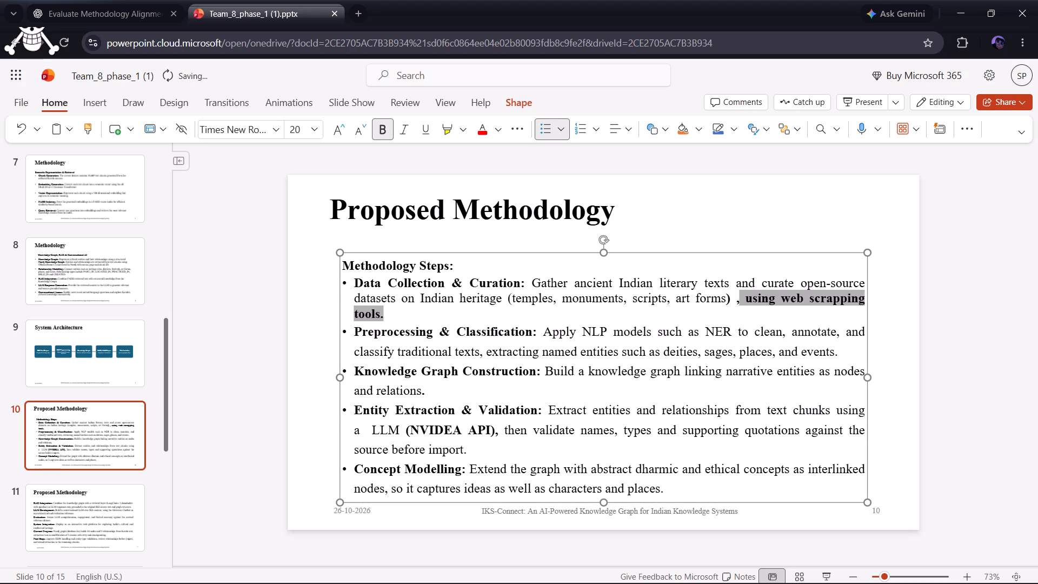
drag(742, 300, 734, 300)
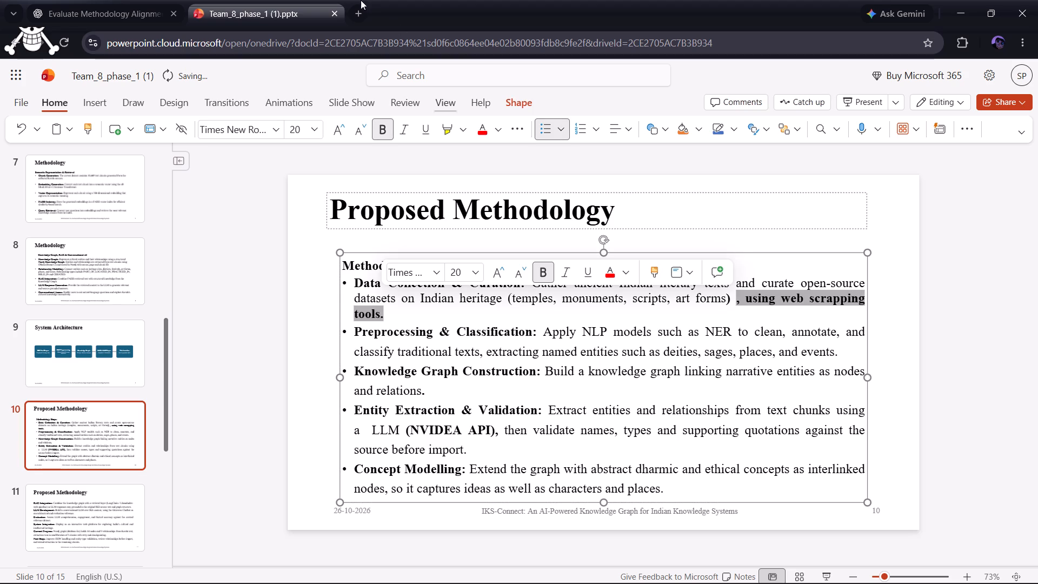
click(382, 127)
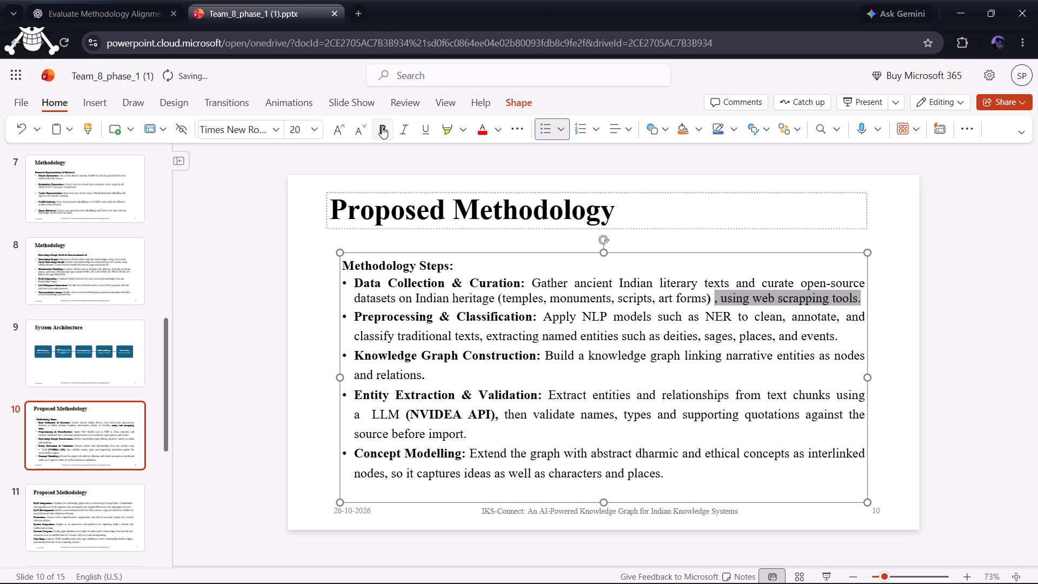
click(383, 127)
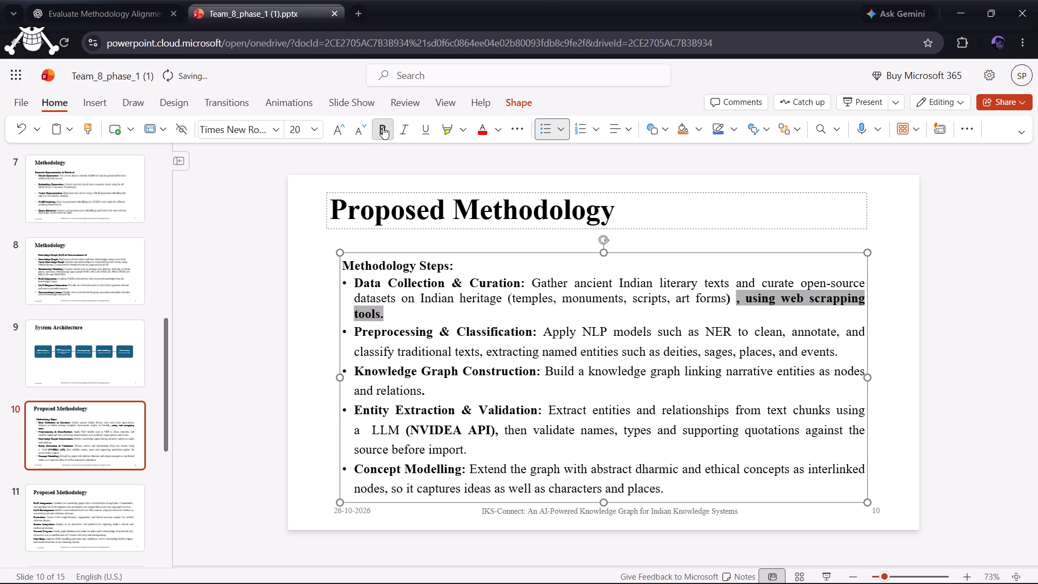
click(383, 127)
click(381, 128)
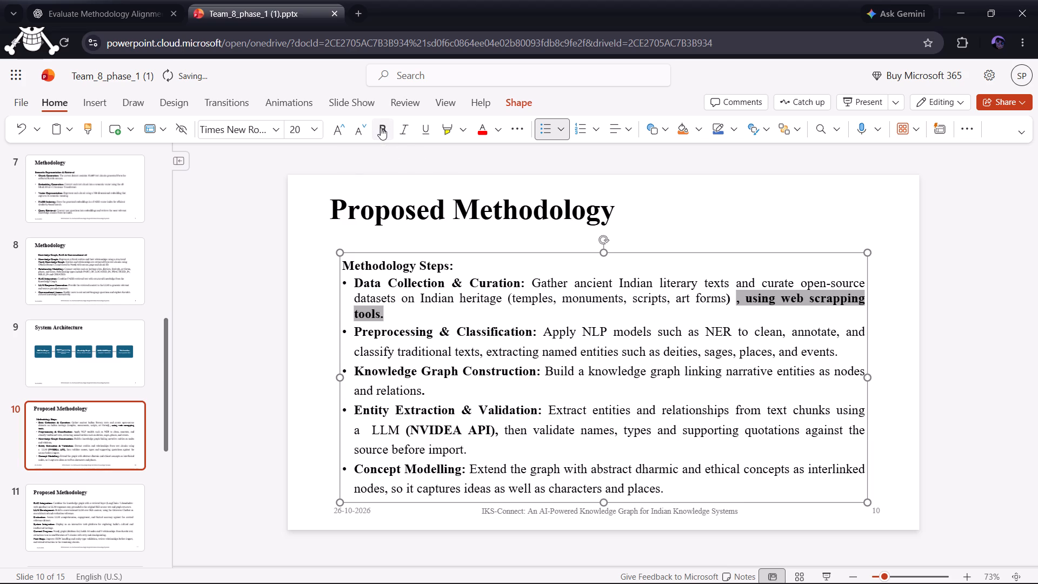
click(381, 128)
Check the second Proposed Methodology slide, skim the slide thumbnails and look over the Introduction on slide 2.
click(117, 522)
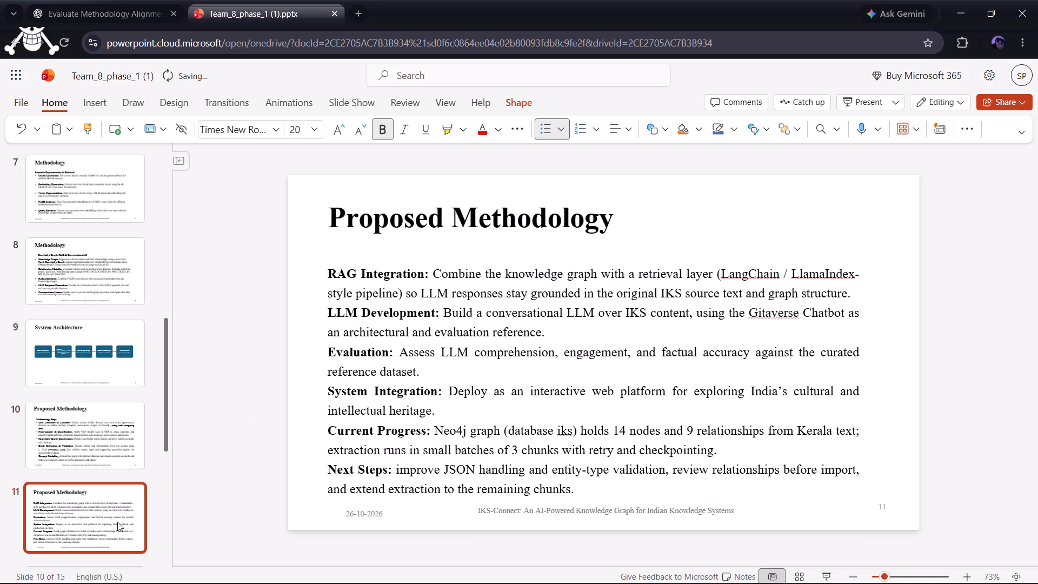
scroll(121, 472, down, 1)
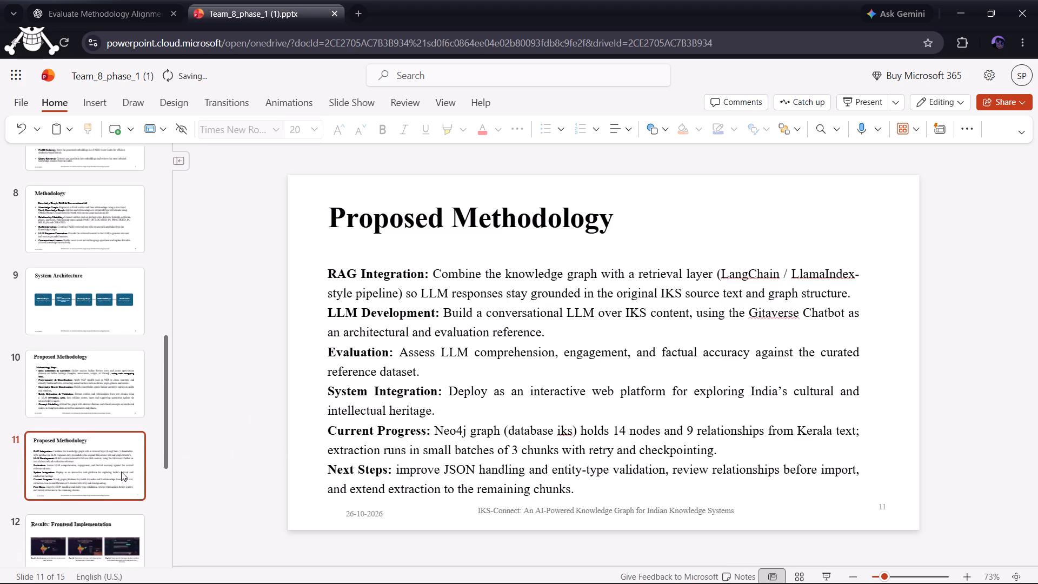
scroll(121, 472, down, 3)
scroll(83, 472, up, 10)
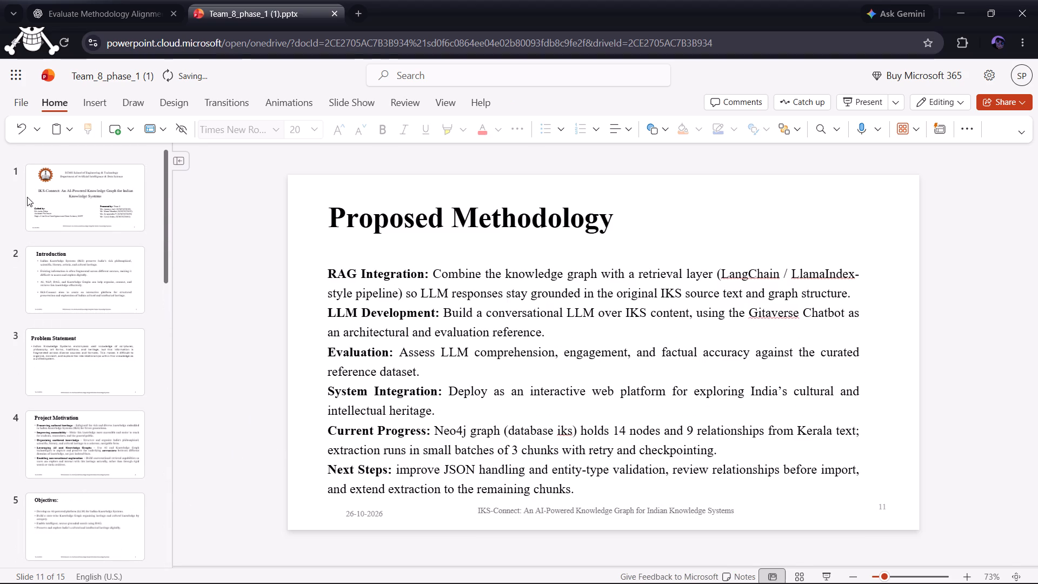
click(69, 269)
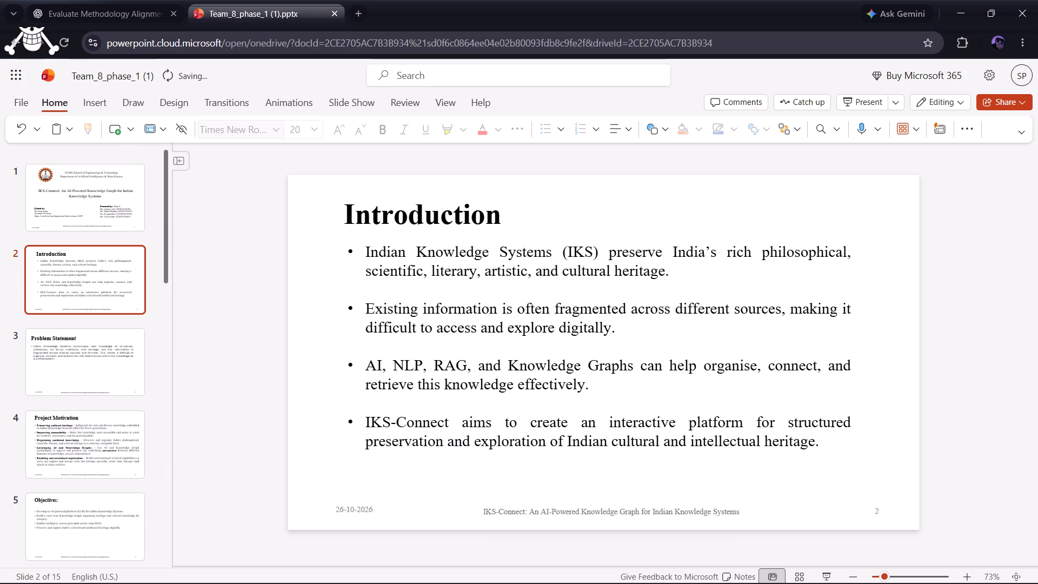
Open the sharing dialog for the presentation.
click(996, 101)
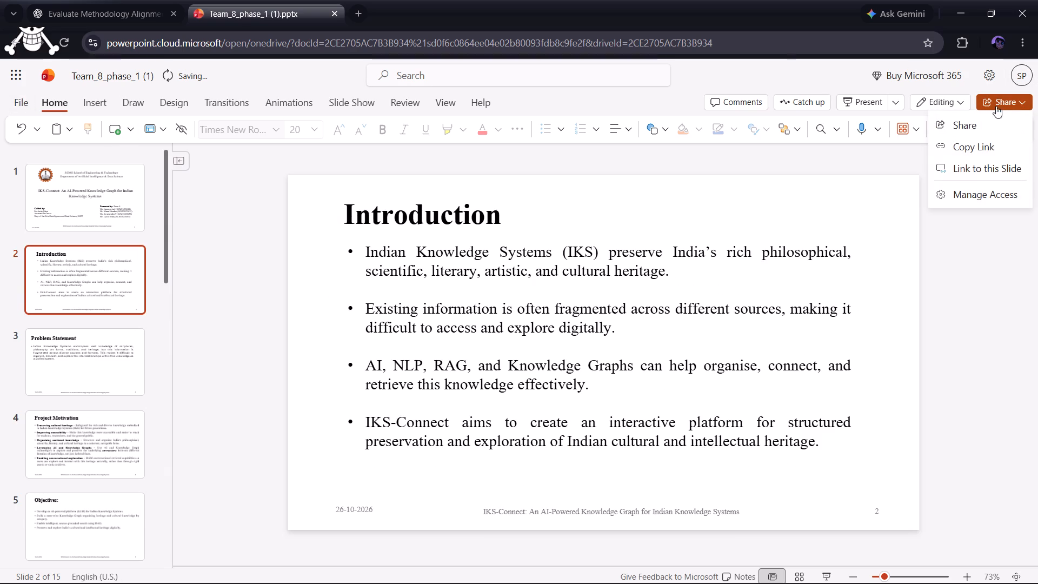
click(995, 128)
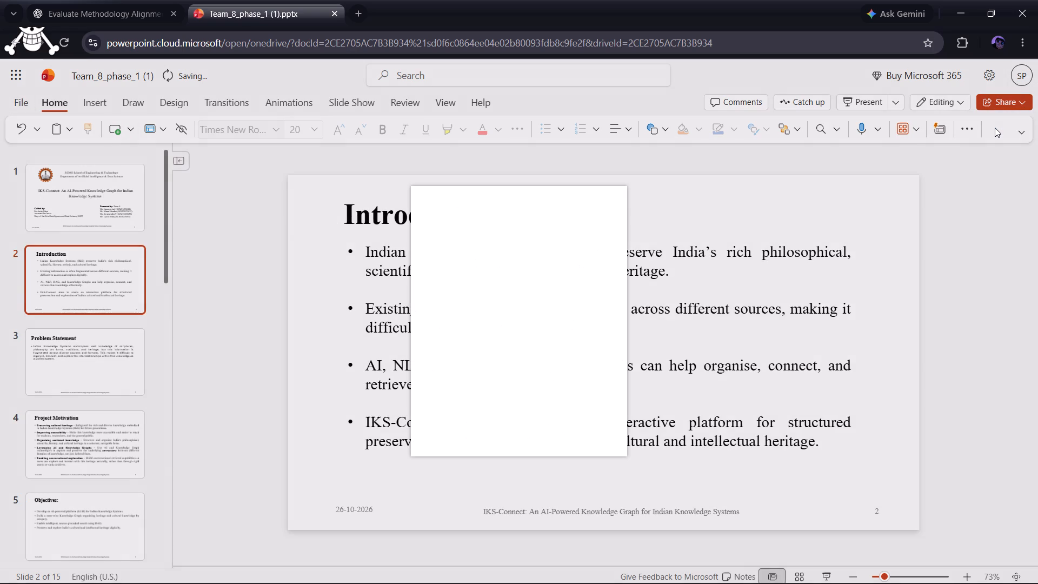
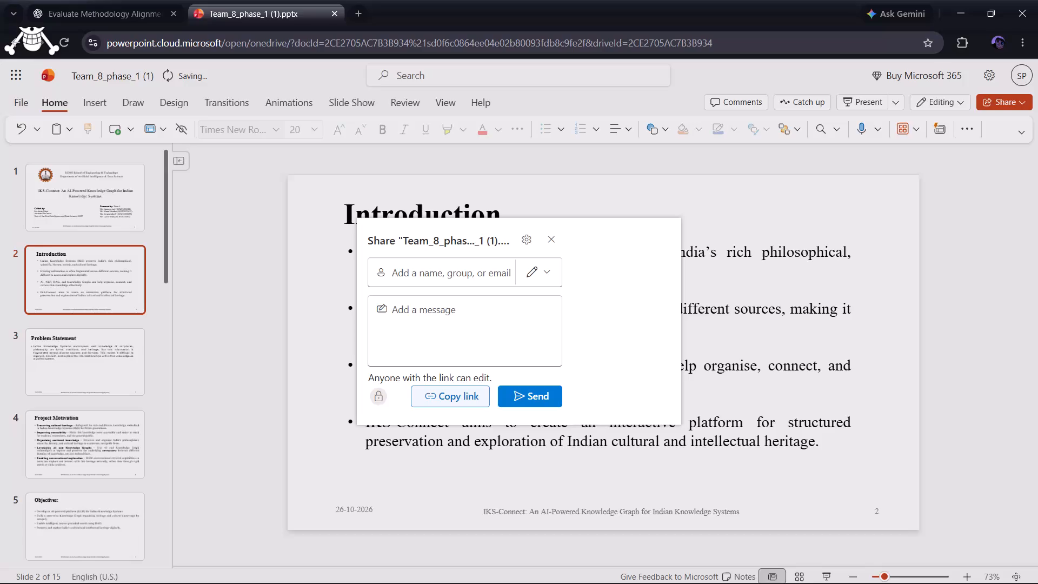
Close the sharing dialog without sending the presentation.
click(664, 239)
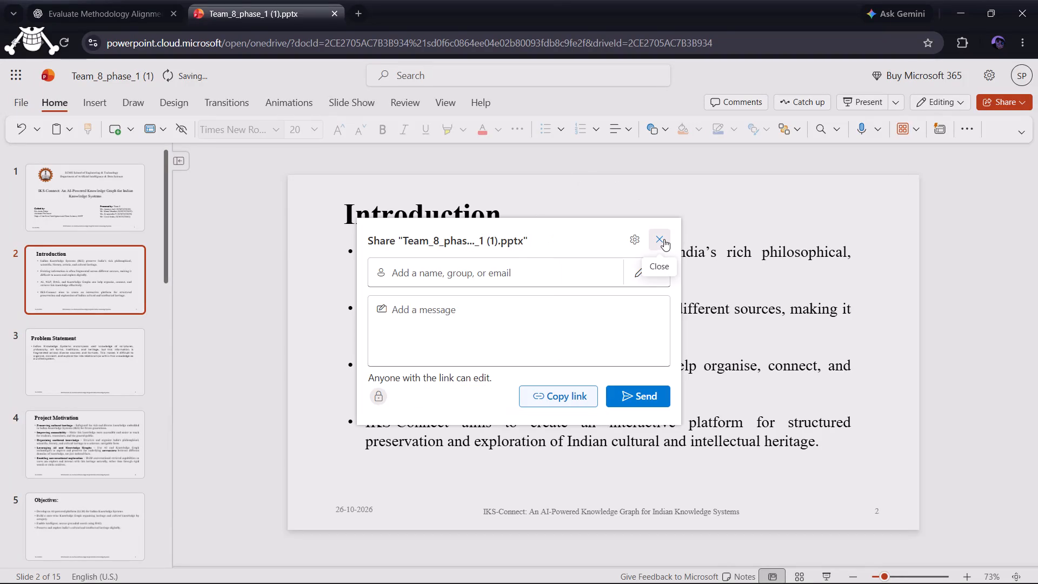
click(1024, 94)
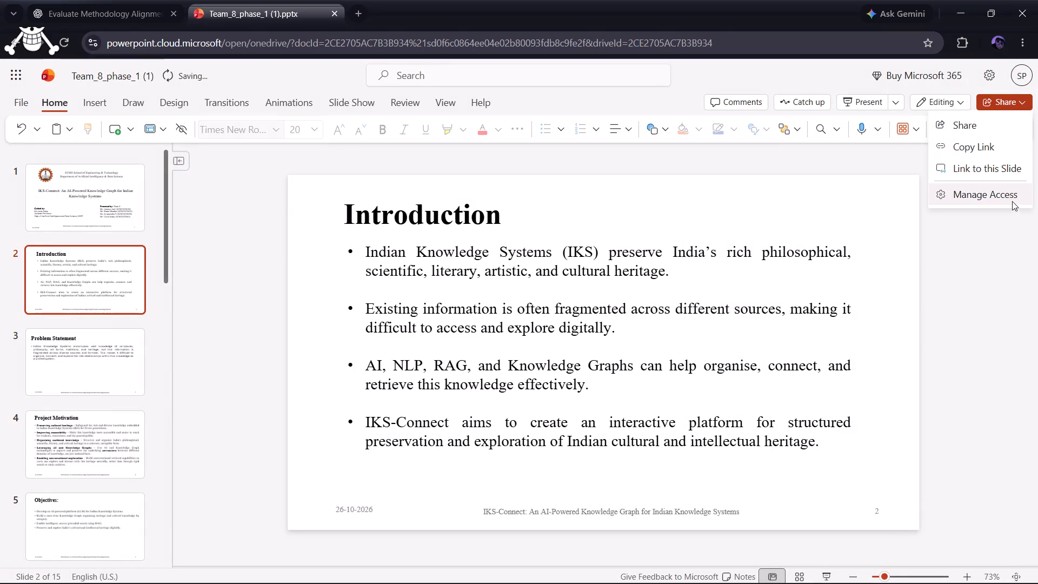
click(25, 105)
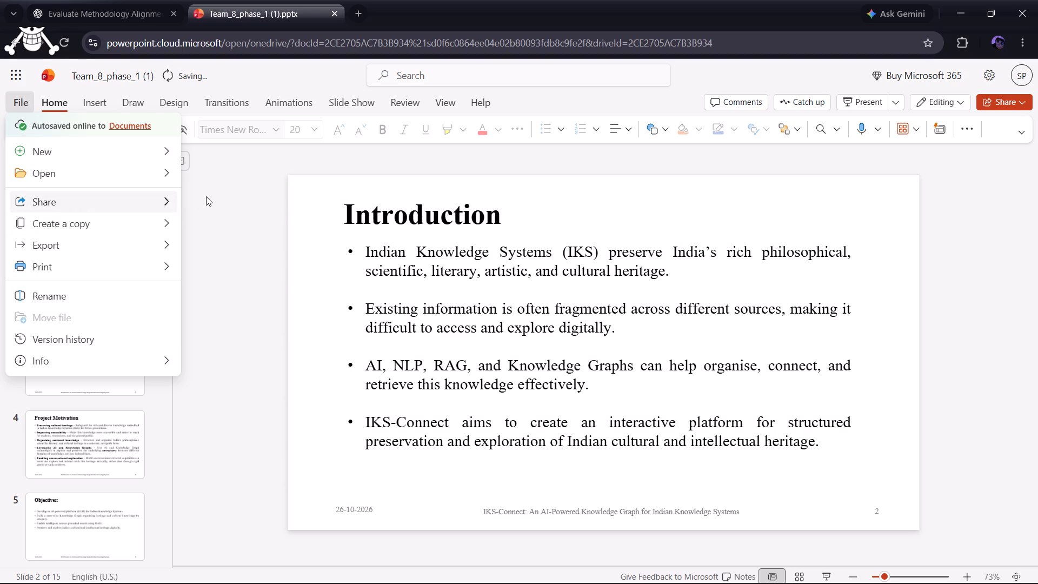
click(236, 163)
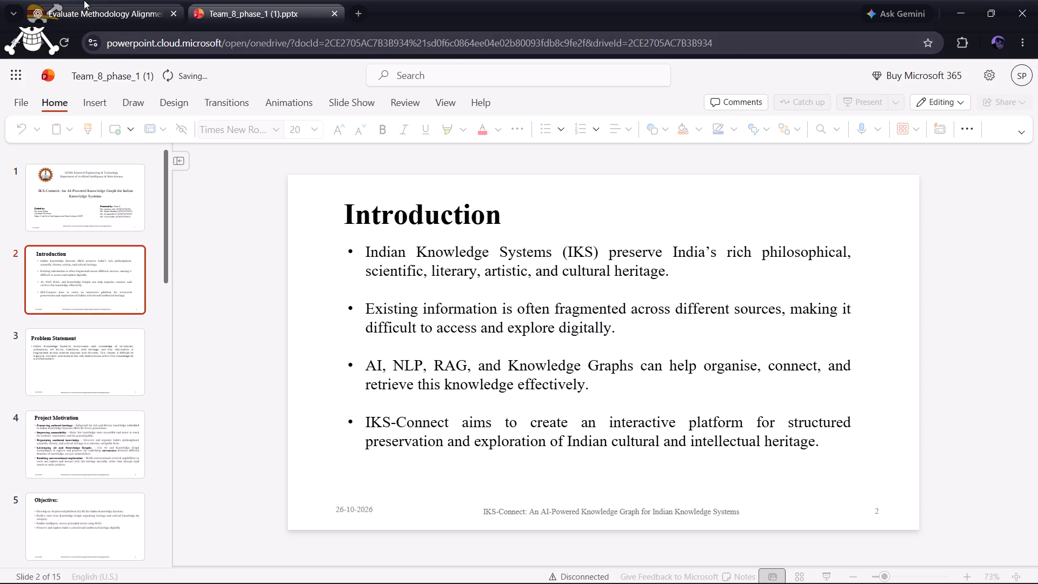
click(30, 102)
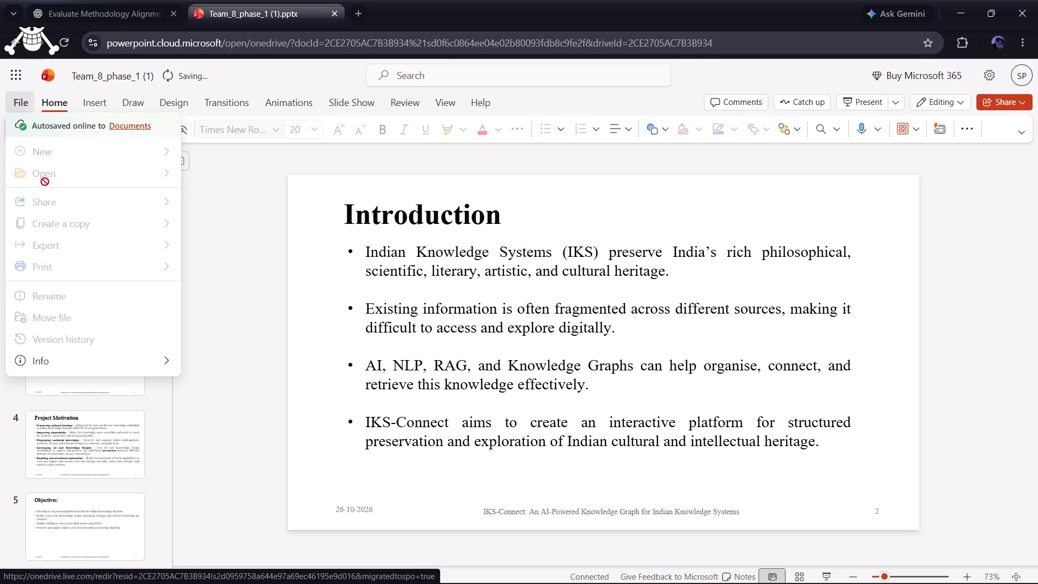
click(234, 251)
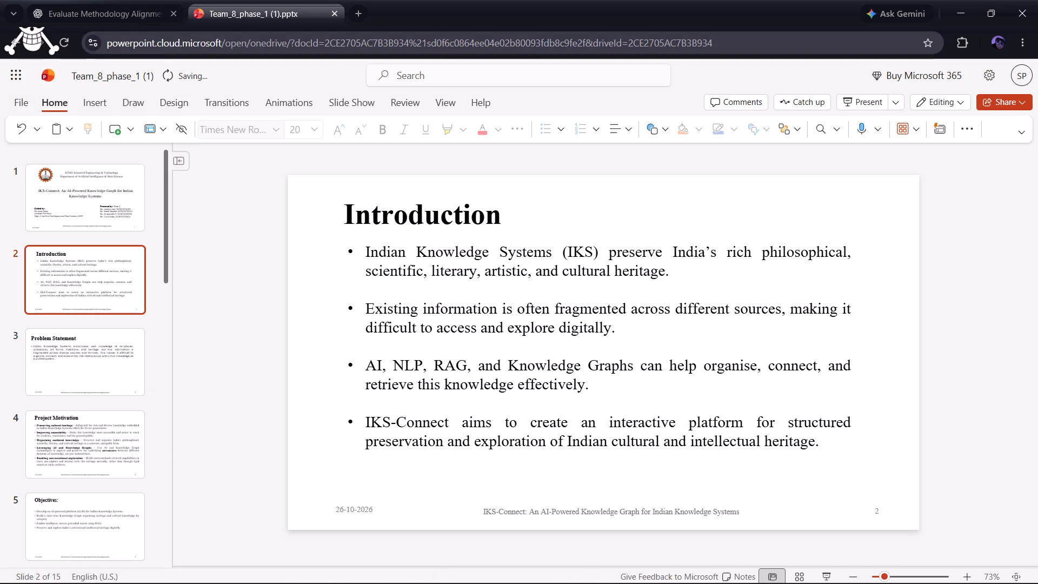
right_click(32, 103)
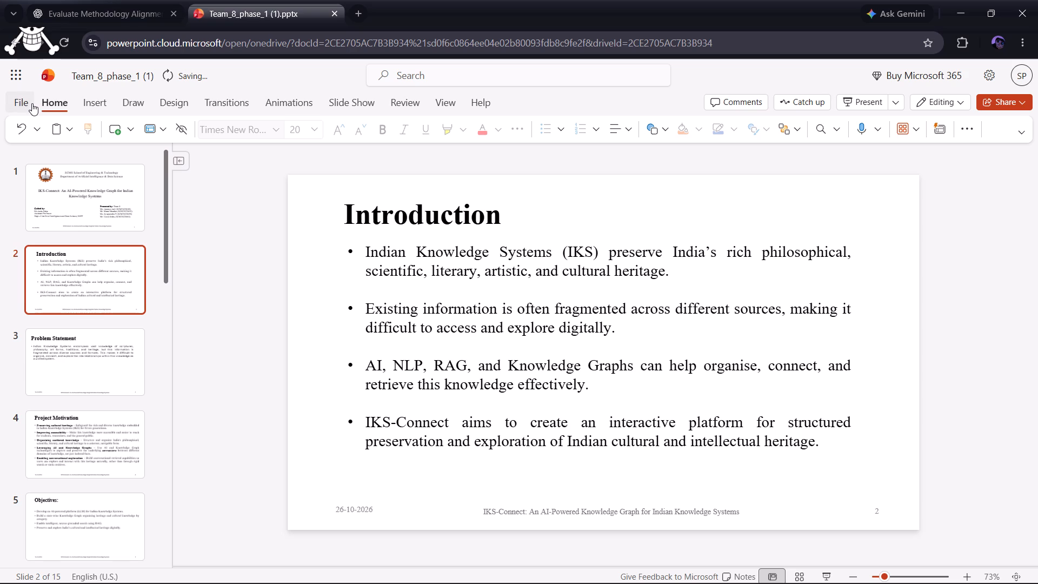
Download a copy of the Team_8_phase_1 (1) presentation to this device.
click(24, 105)
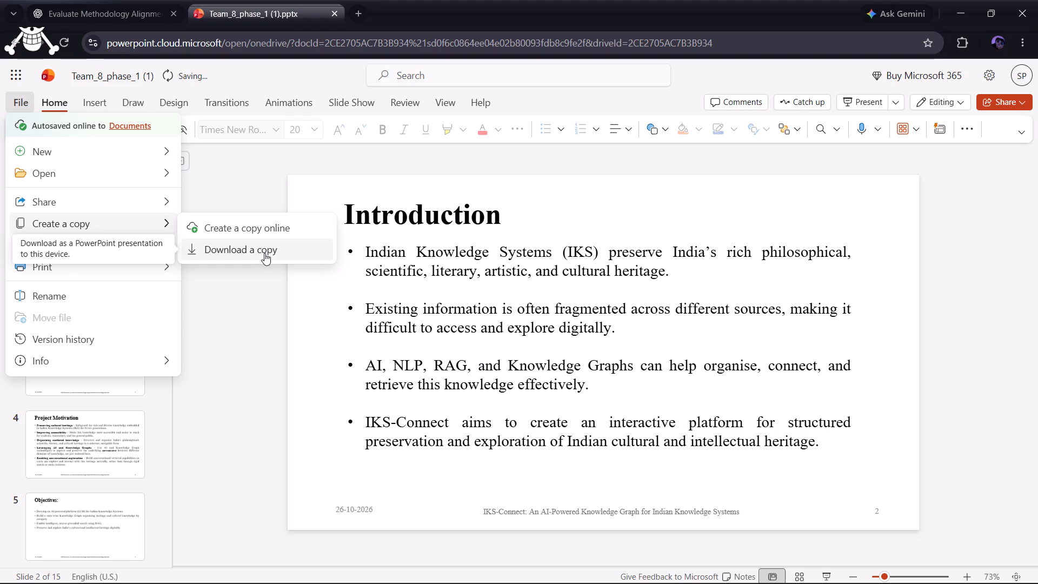
click(264, 253)
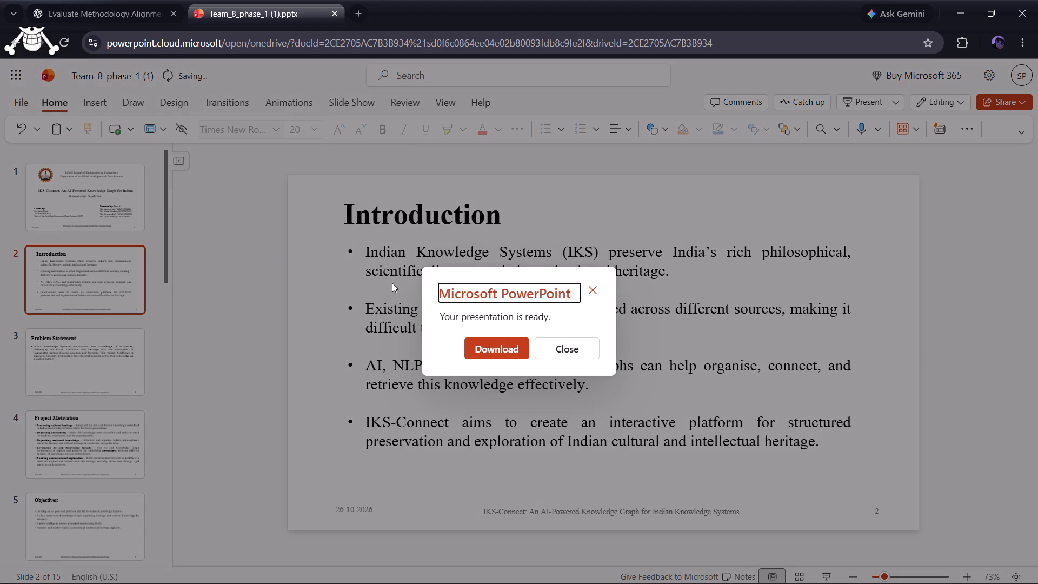
click(477, 347)
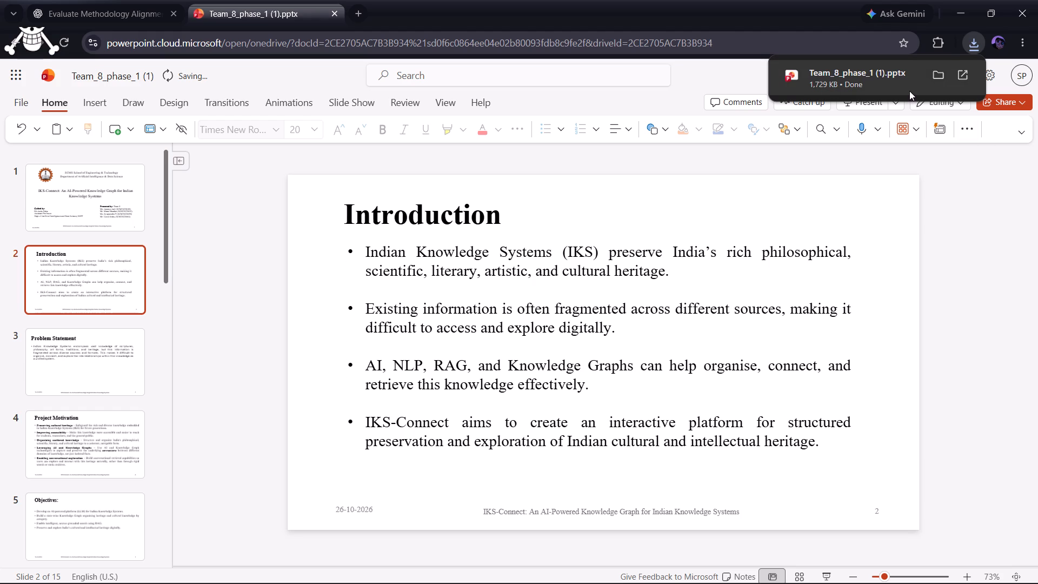
Show the downloaded Team_8_phase_1 (1) file in its folder and open it in desktop PowerPoint.
click(943, 77)
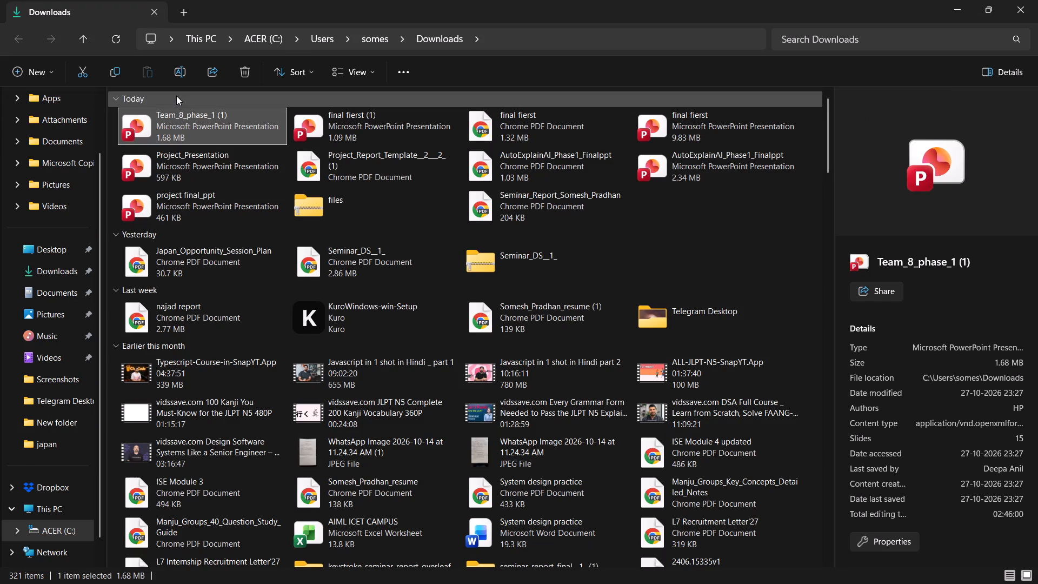
double_click(205, 132)
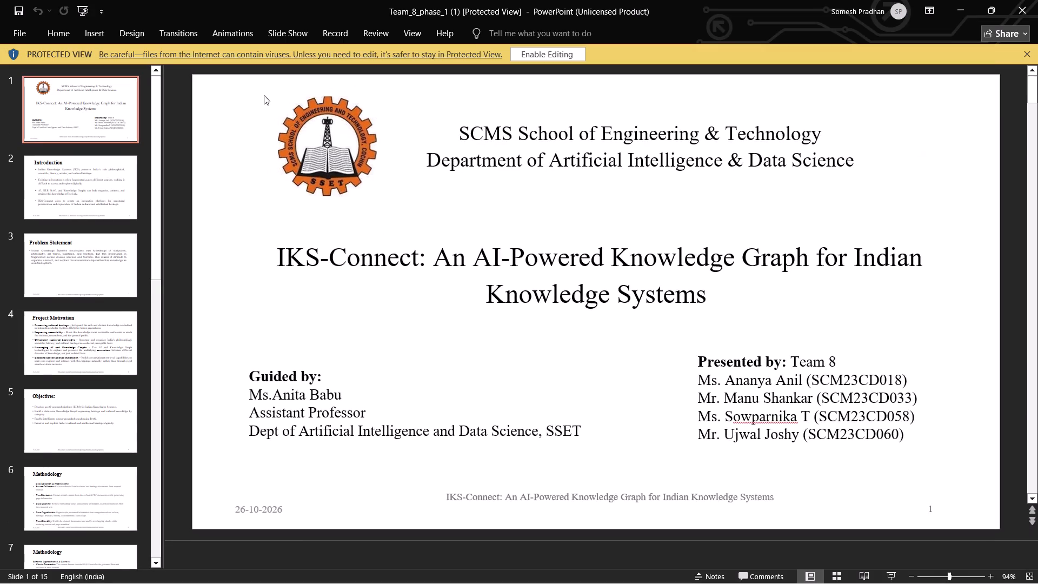
Check the Problem Statement slide and skim the remaining slide thumbnails, dismissing the Microsoft 365 offers, and close the downloaded copy.
click(72, 271)
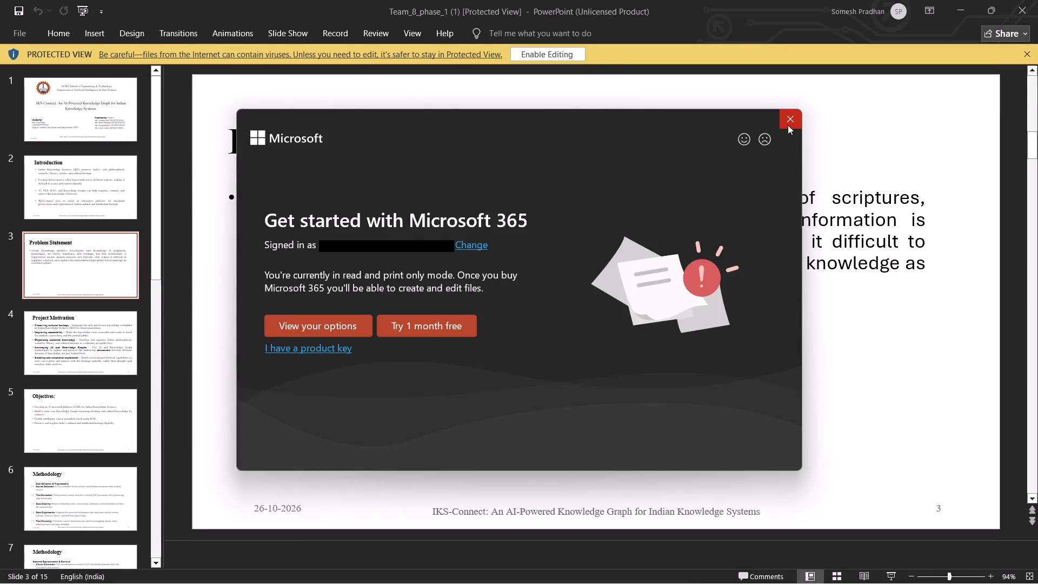
click(788, 125)
scroll(101, 395, down, 3)
click(101, 395)
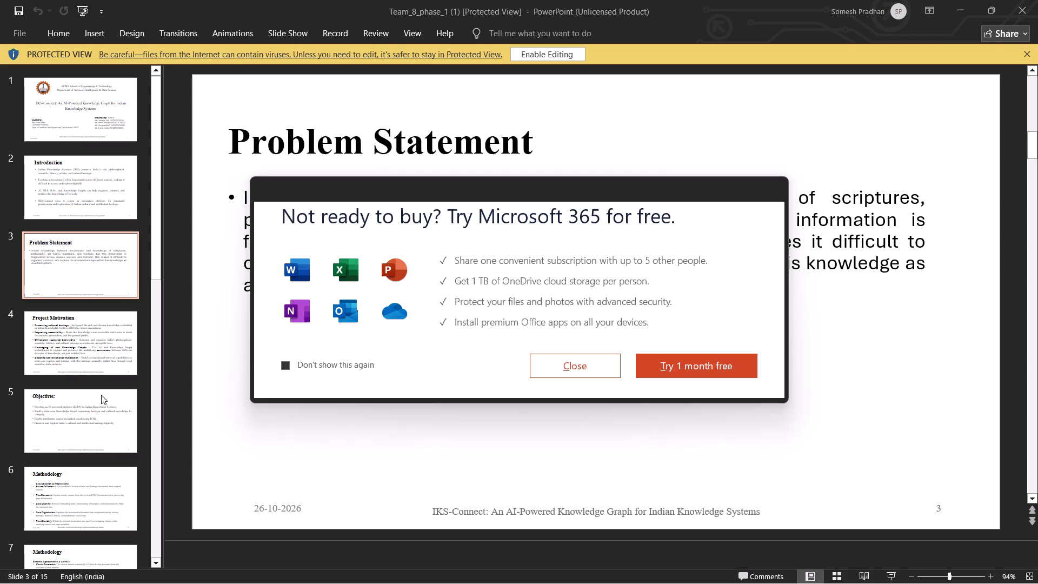
click(591, 362)
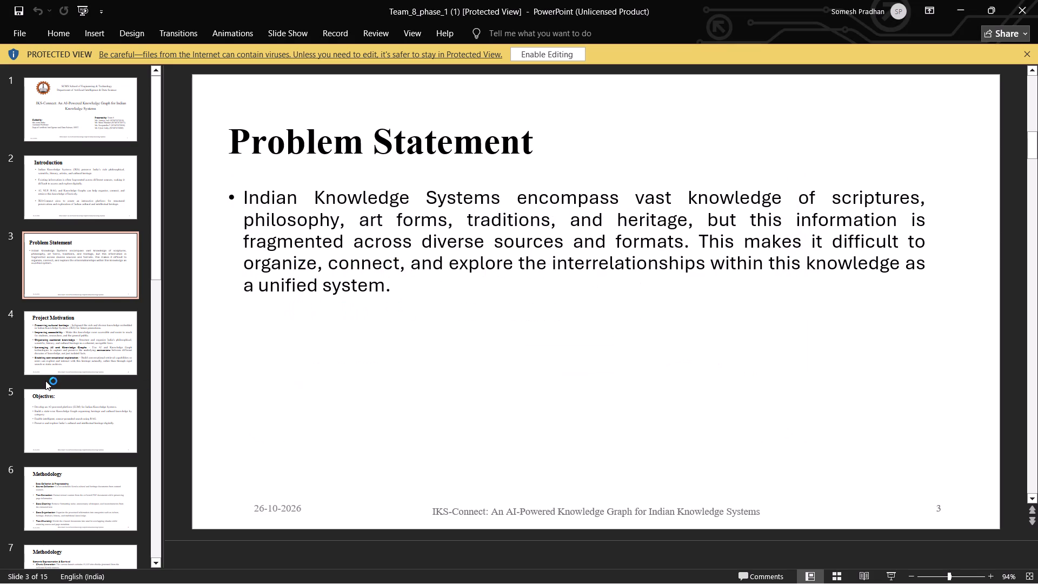
scroll(45, 381, down, 5)
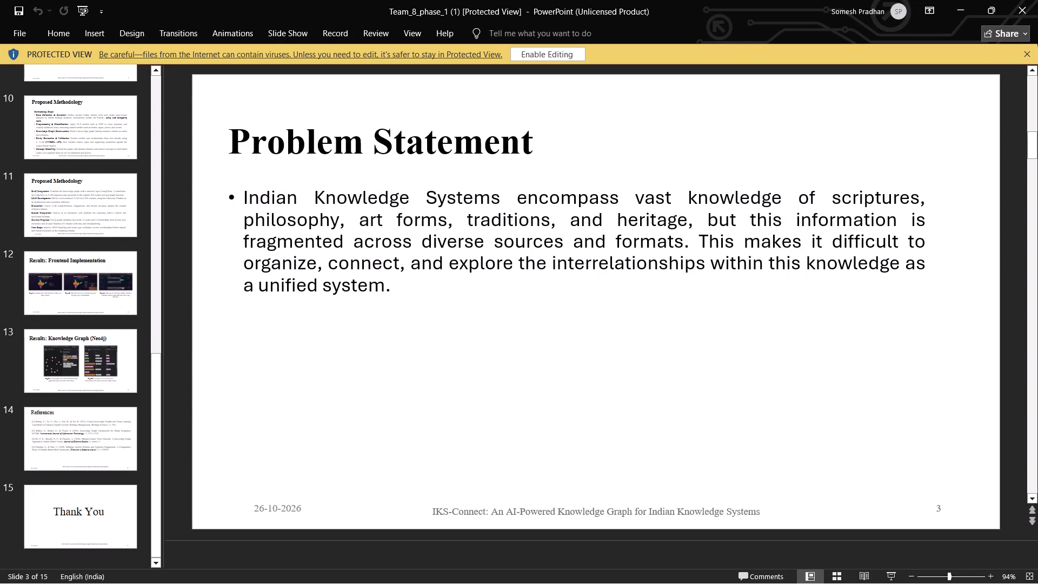
click(1034, 4)
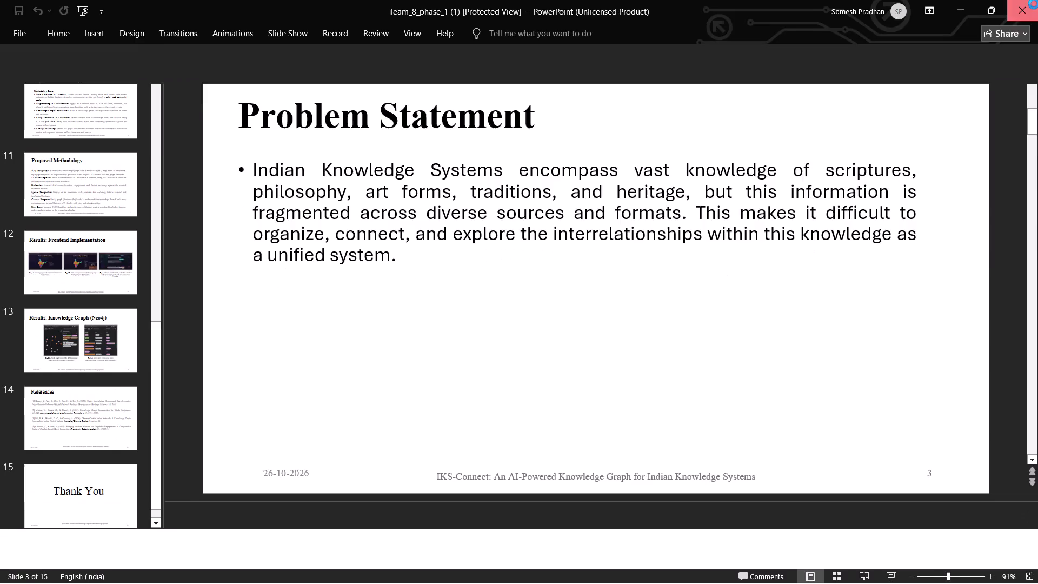
Select the Team_8_phase_1 (1) presentation in the Downloads folder.
click(249, 110)
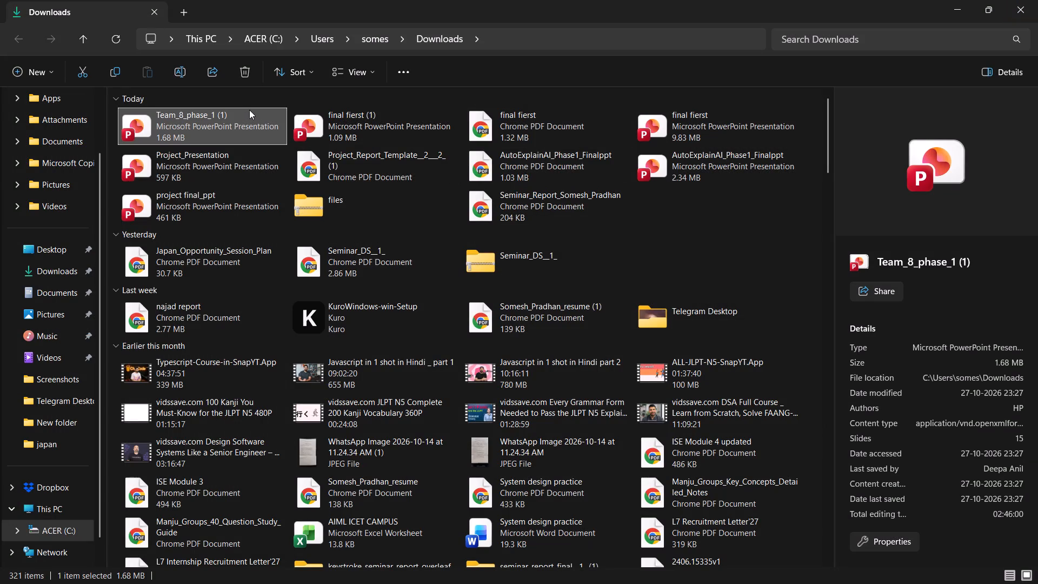